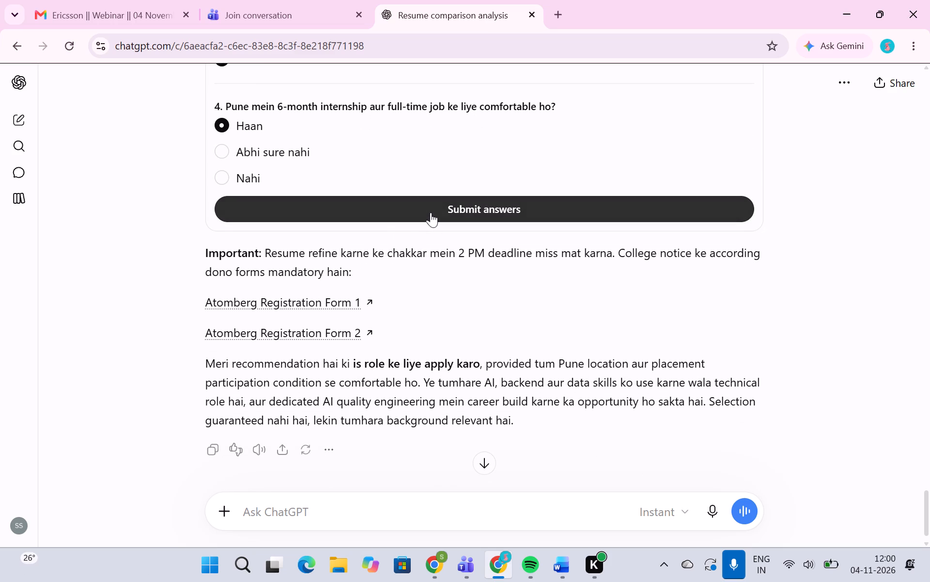
click(431, 212)
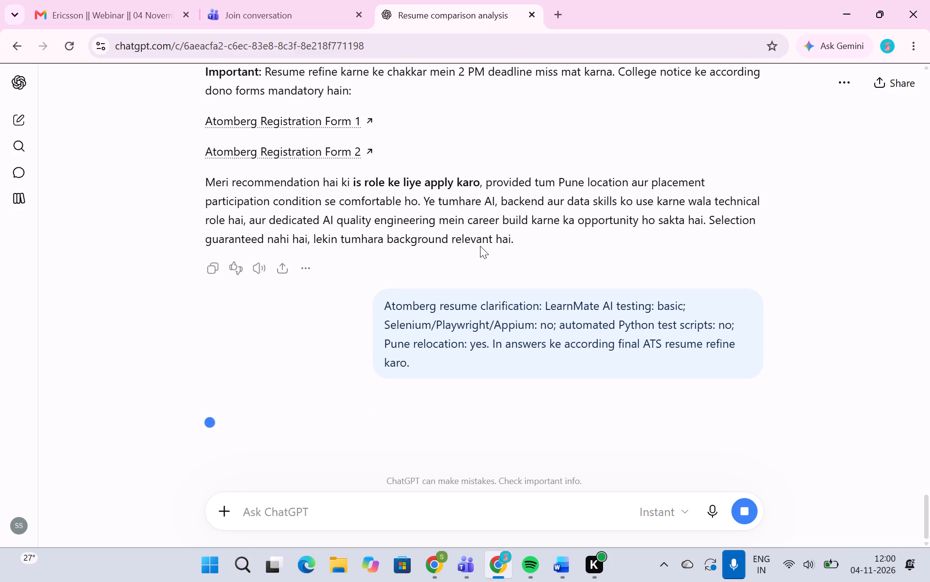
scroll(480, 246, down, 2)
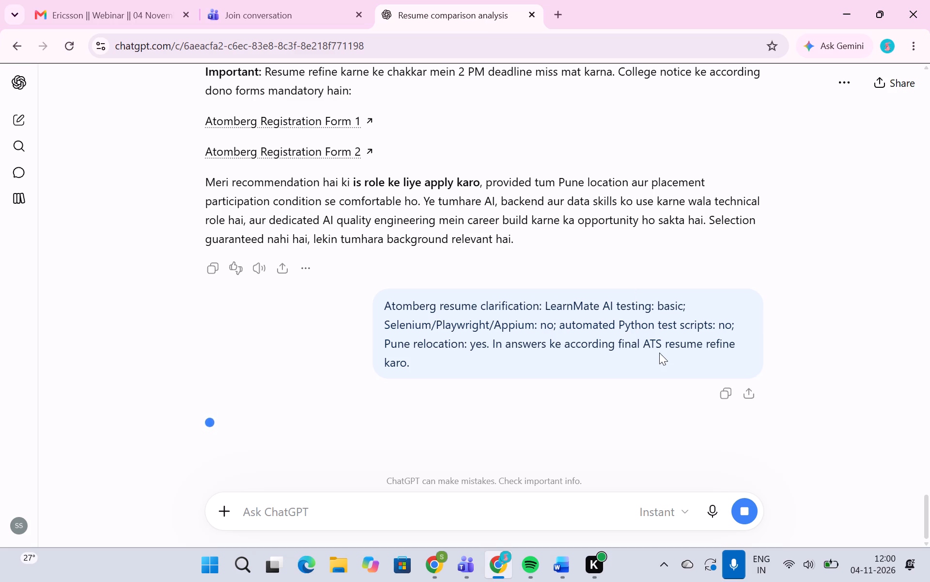
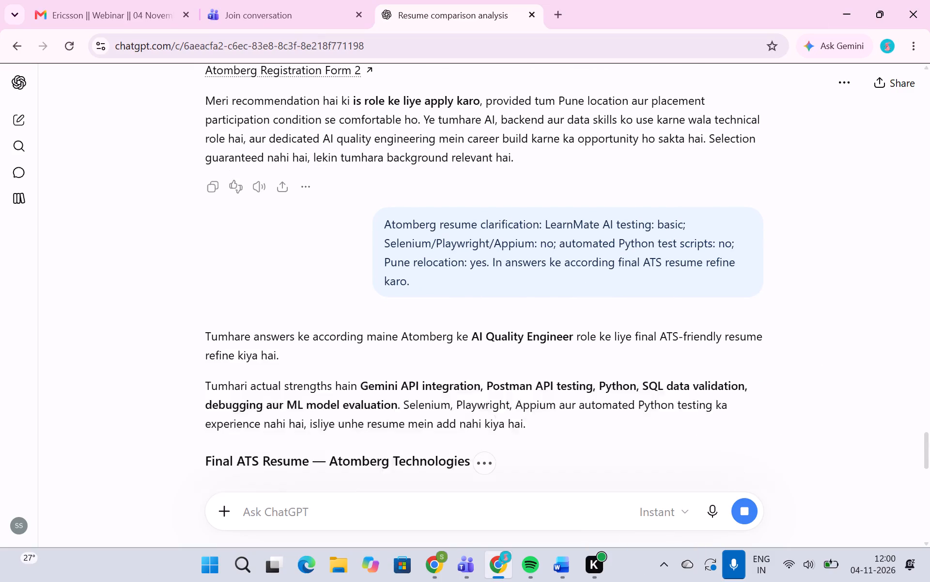
Read the refined final ATS resume for Atomberg Technologies, starting with the introductory notes, professional summary and technical skills.
scroll(585, 468, down, 3)
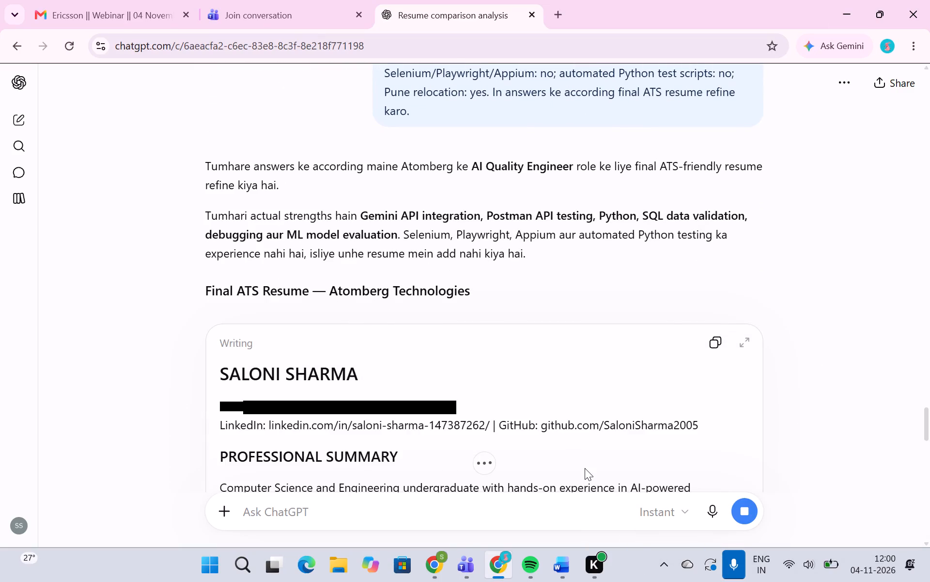
scroll(585, 468, down, 1)
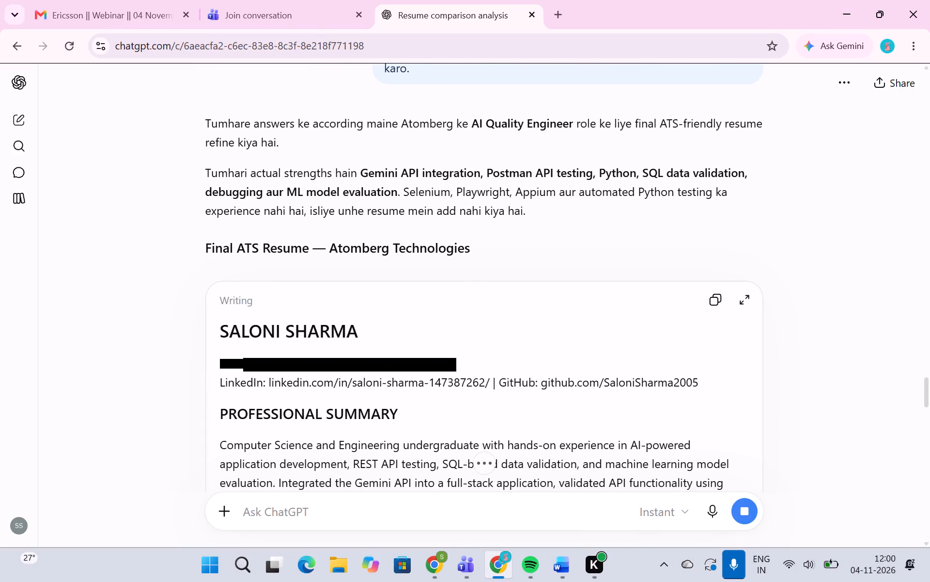
scroll(585, 411, down, 3)
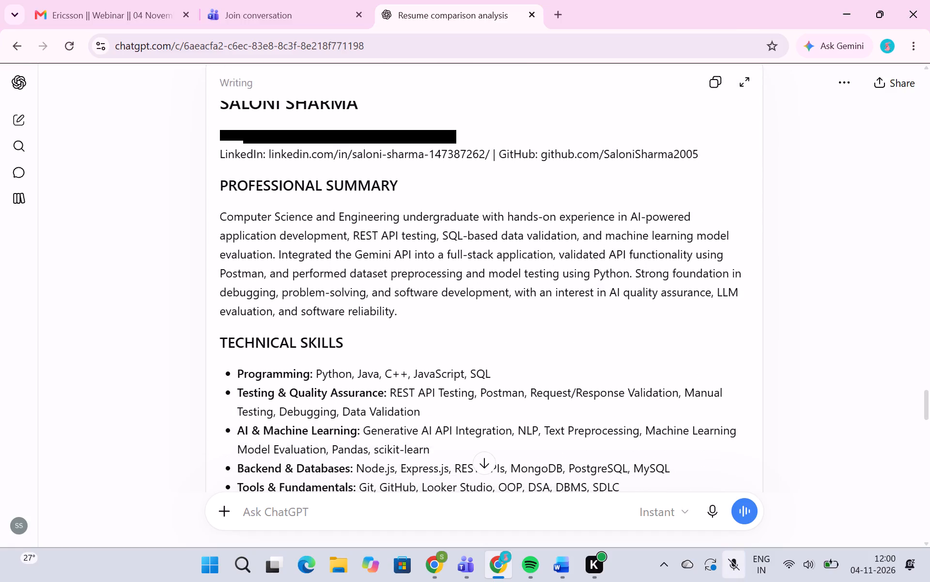
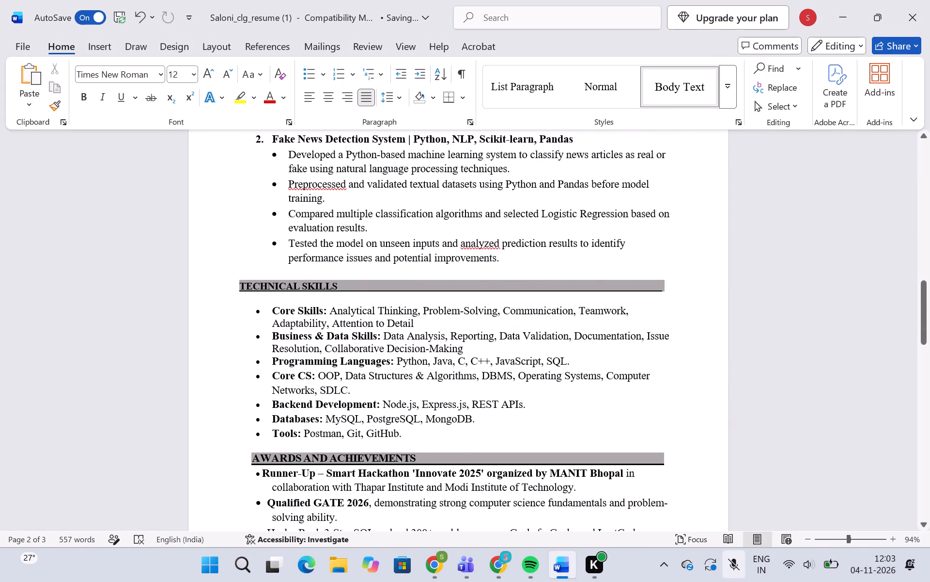
drag(477, 419, 269, 314)
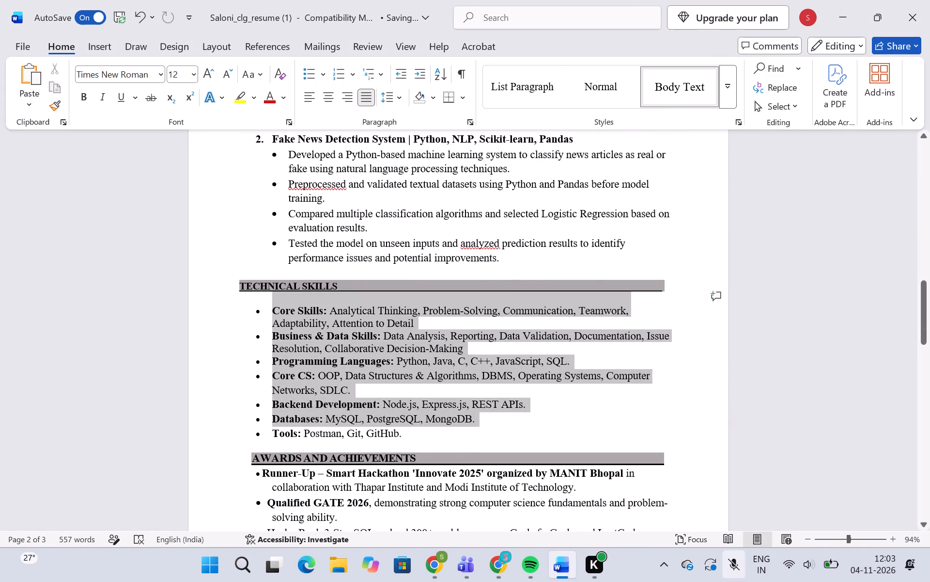
drag(269, 314, 269, 314)
key(BackSpace)
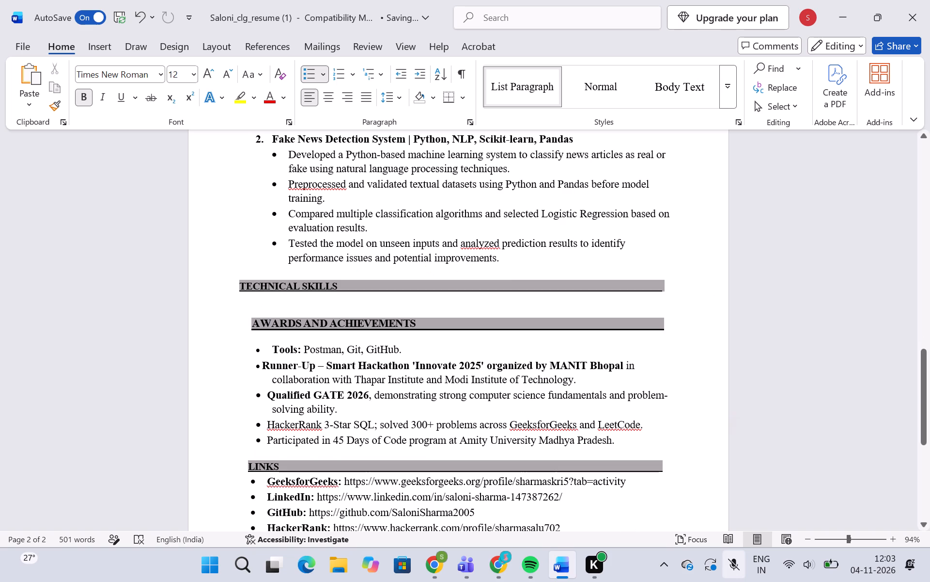
Remove the bullet and blank space before the old Tools line and paste the copied skills list under Technical Skills.
click(315, 302)
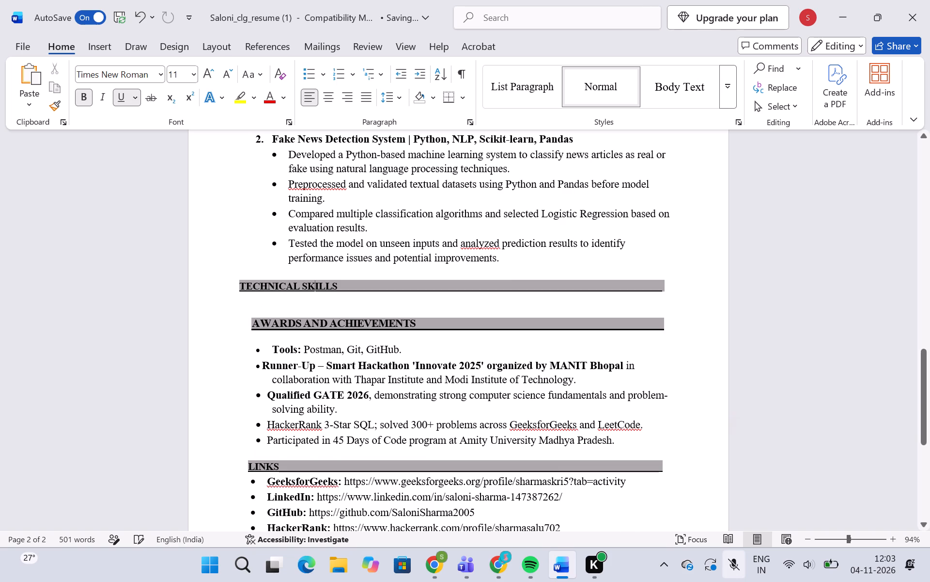
click(271, 339)
key(BackSpace)
key(BackSpace)
key(BackSpace)
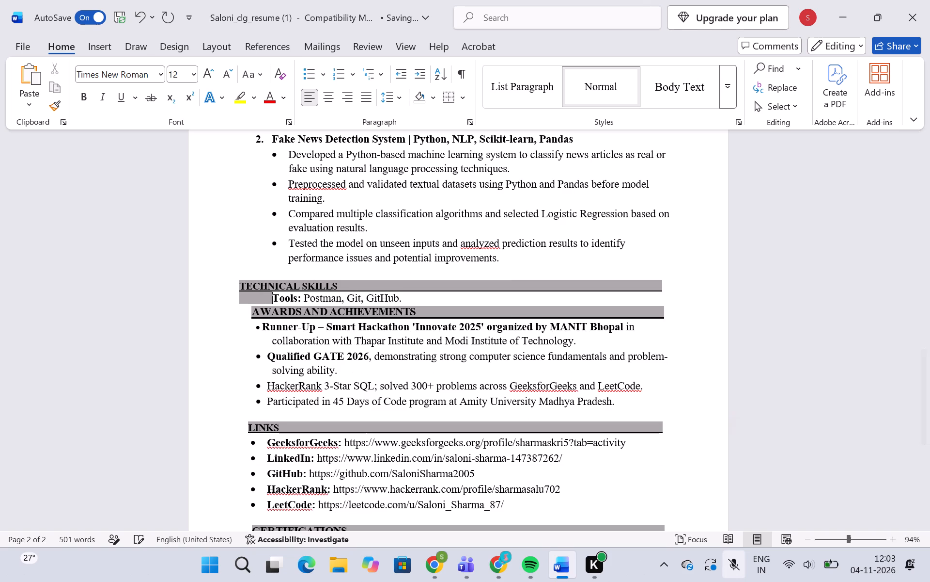
key(ctrl+v)
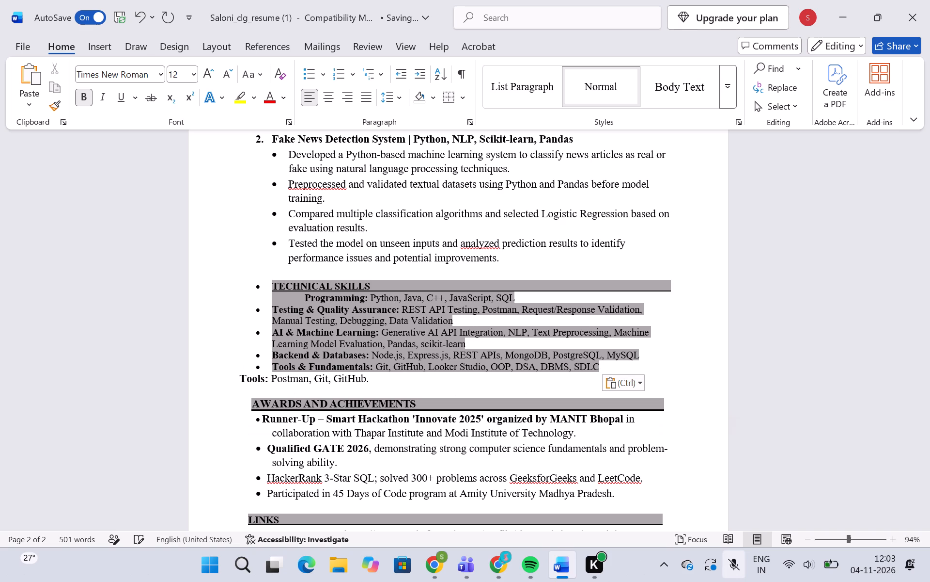
Delete the leftover "Tools: Postman, Git, GitHub." line below the pasted skills list.
click(400, 376)
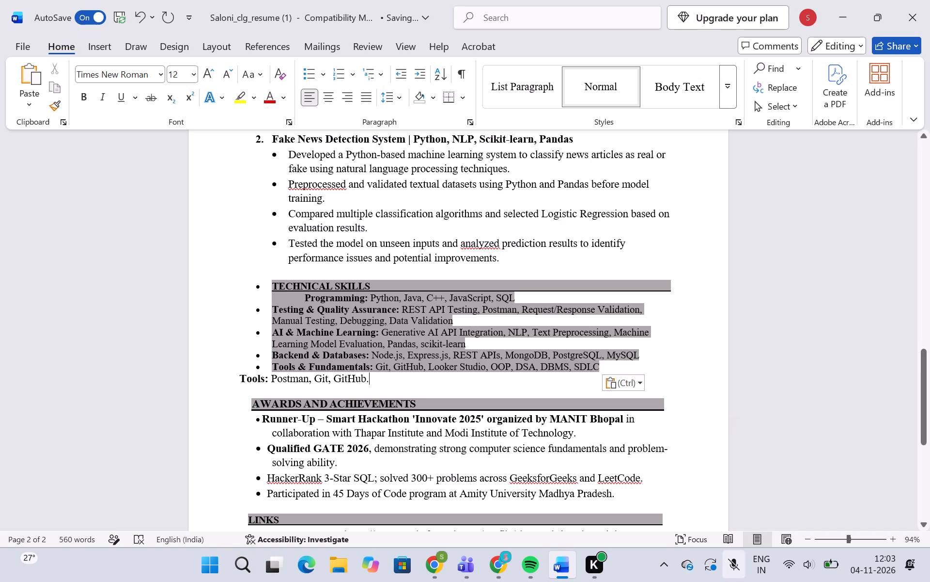
key(BackSpace)
key(BackSpace)
key(BackSpace)
key(BackSpace)
key(BackSpace)
key(BackSpace)
key(BackSpace)
key(BackSpace)
key(BackSpace)
key(BackSpace)
key(BackSpace)
key(BackSpace)
key(BackSpace)
key(BackSpace)
key(BackSpace)
key(BackSpace)
key(BackSpace)
key(BackSpace)
key(BackSpace)
key(BackSpace)
key(BackSpace)
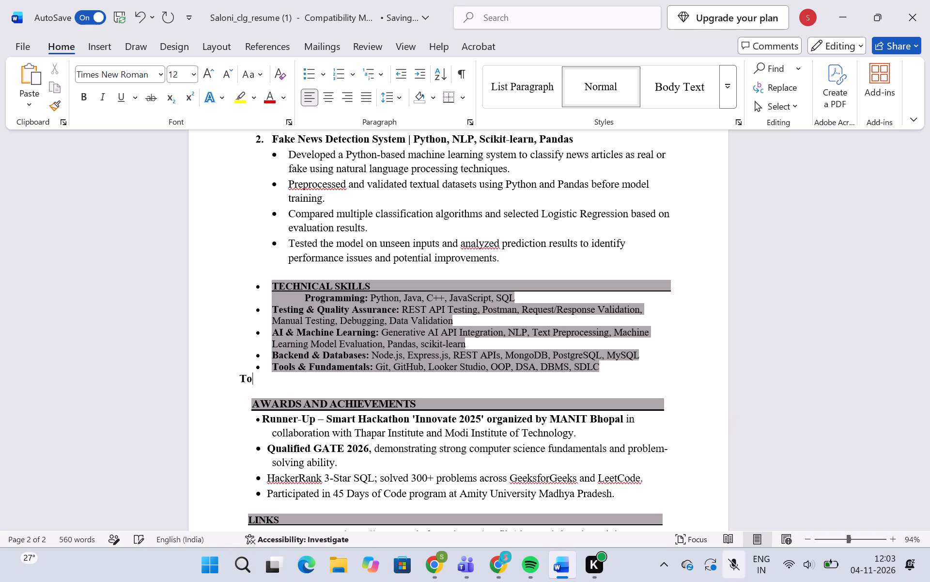
key(BackSpace)
key(BackSpace)
key(BackSpace)
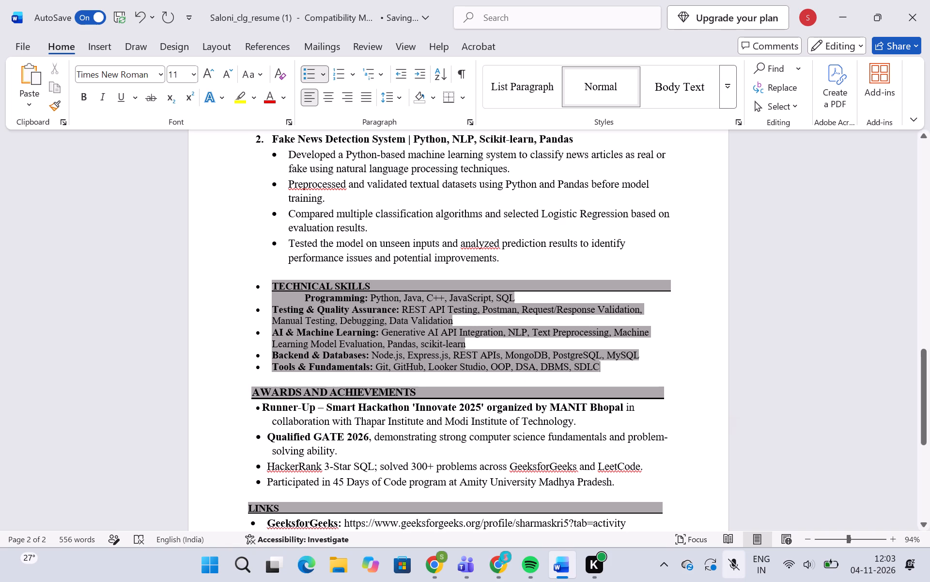
Remove the bullet and the indent in front of the TECHNICAL SKILLS heading.
click(271, 283)
key(BackSpace)
key(BackSpace)
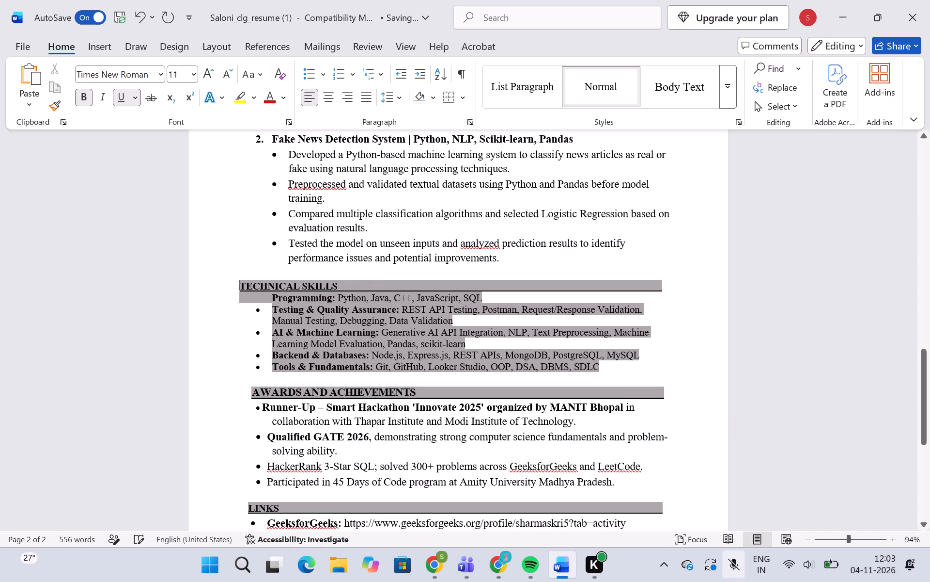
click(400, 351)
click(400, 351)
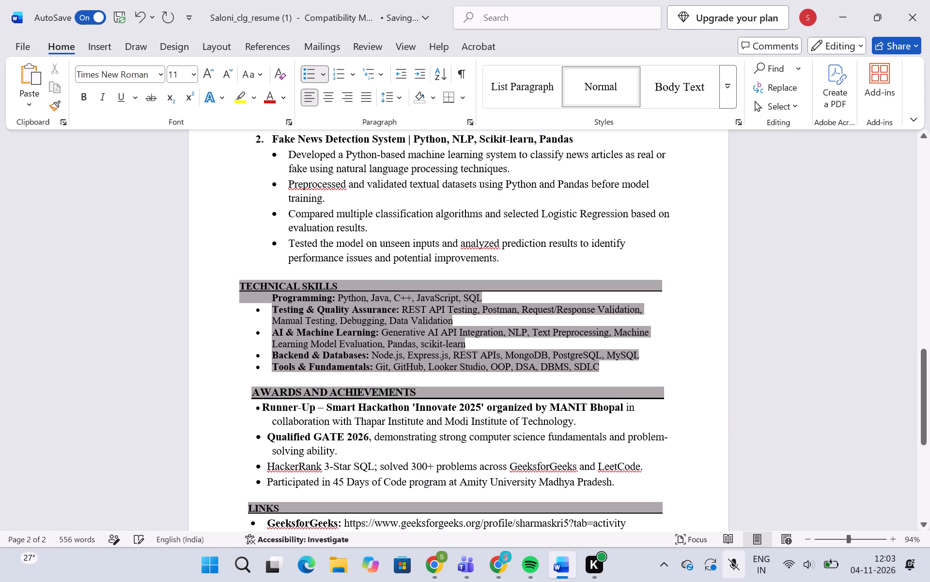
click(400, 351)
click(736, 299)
Add a period after "SDLC" at the end of the Tools & Fundamentals line.
click(601, 376)
key(period)
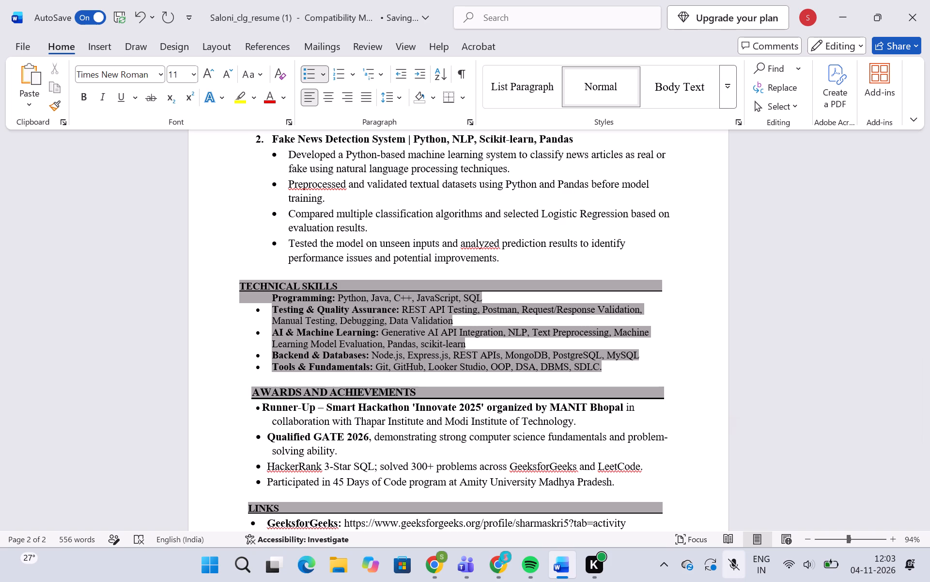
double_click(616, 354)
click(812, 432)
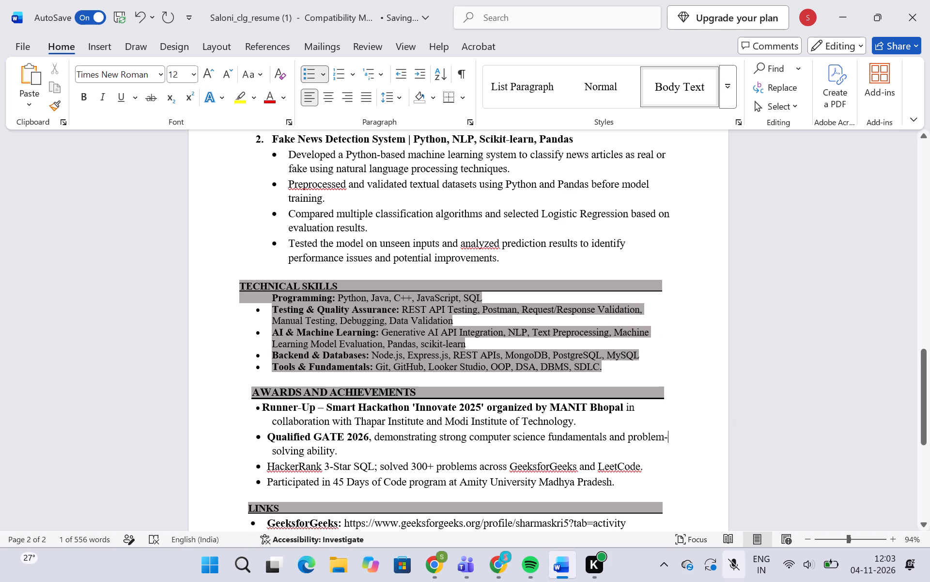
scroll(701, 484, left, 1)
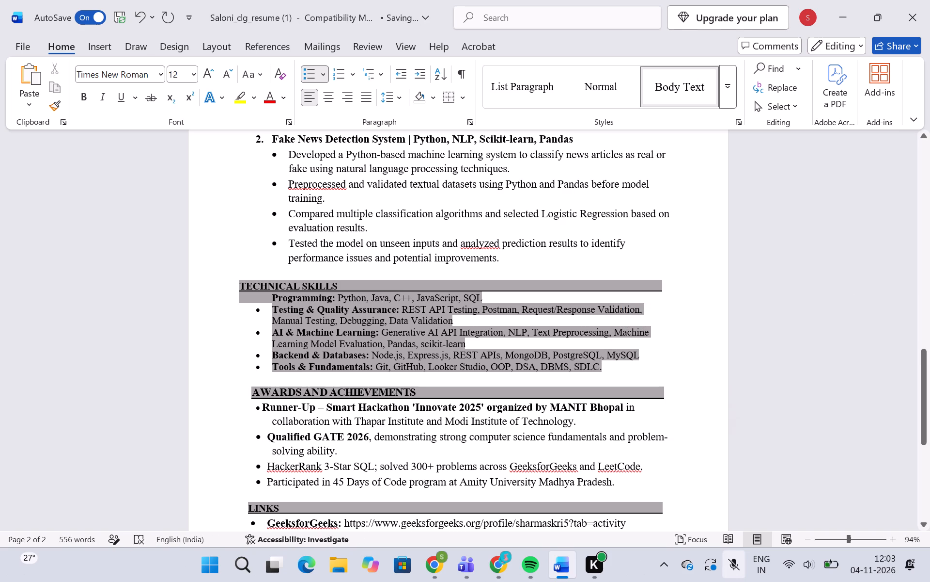
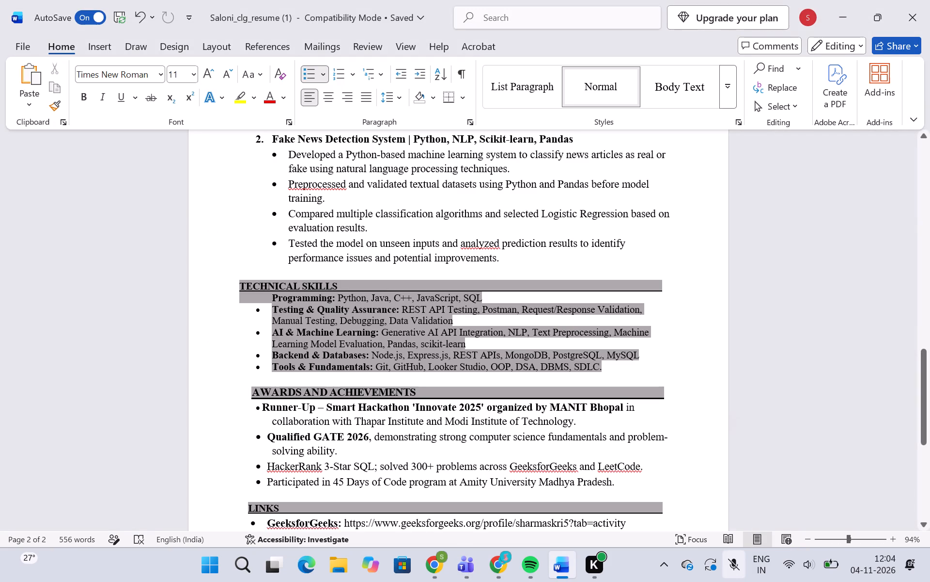
Undo the latest Technical Skills edits, back to the partly deleted "Tools:" line below the pasted skills list.
click(903, 251)
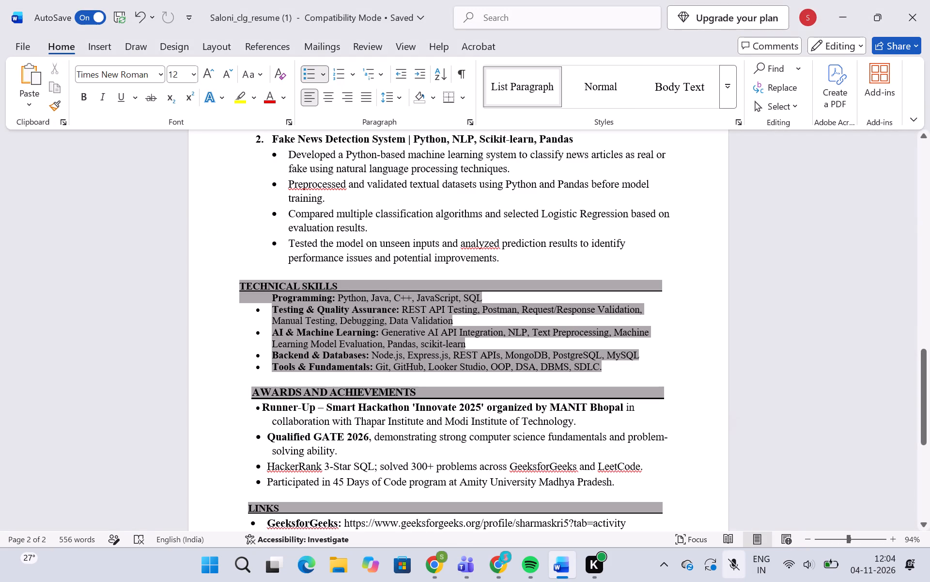
click(715, 306)
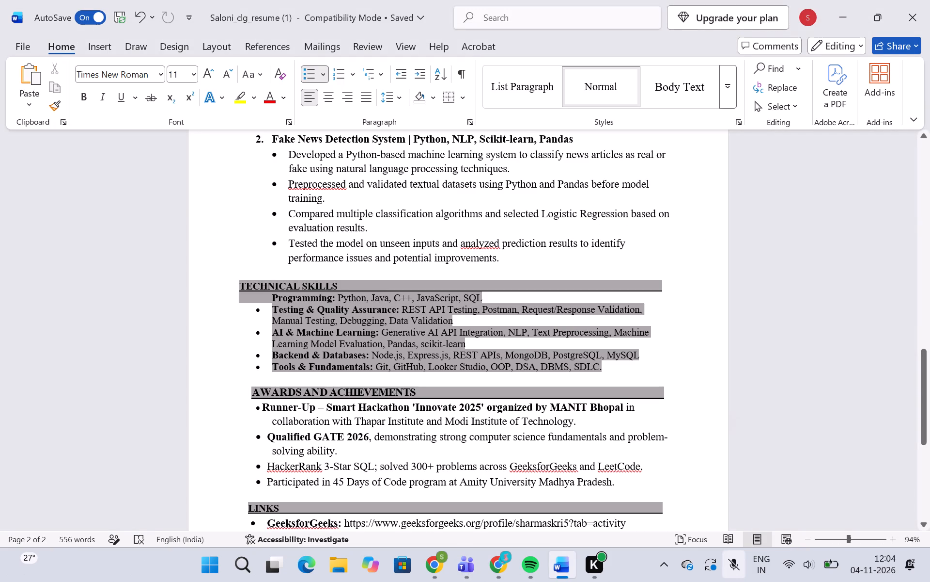
key(ctrl+z)
key(ctrl+z)
key(ctrl+z)
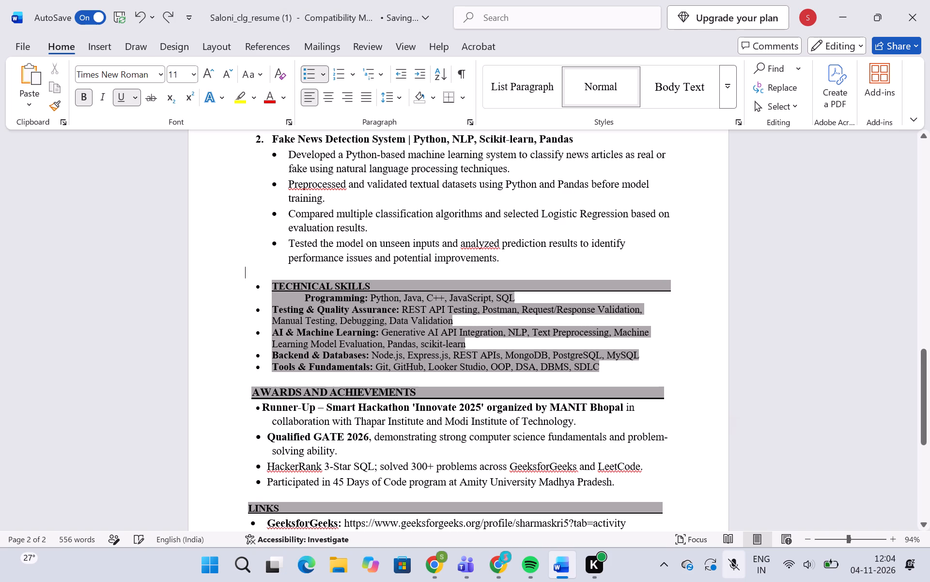
key(ctrl+z)
key(ctrl+z)
key(ctrl+z)
key(ctrl+z)
key(ctrl+z)
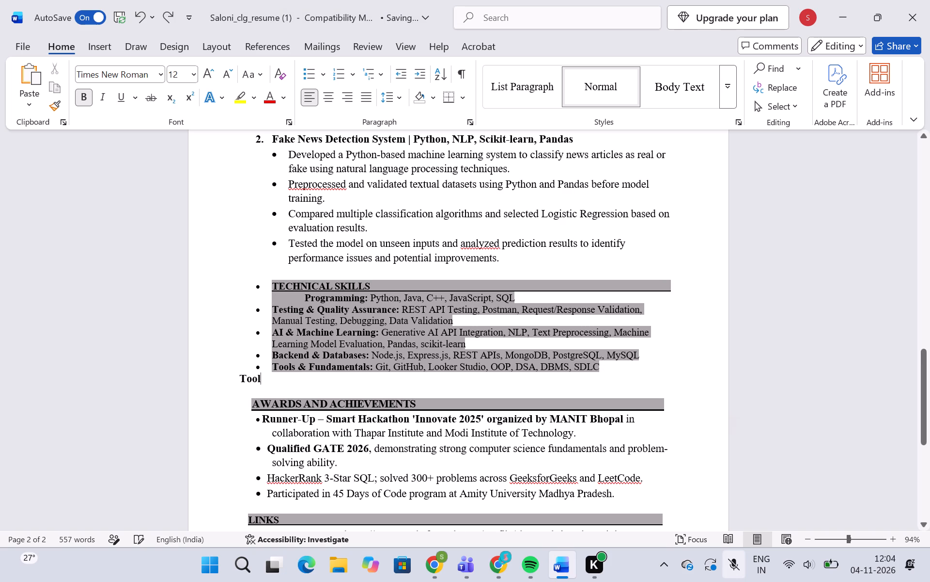
key(ctrl+z)
key(ctrl+z)
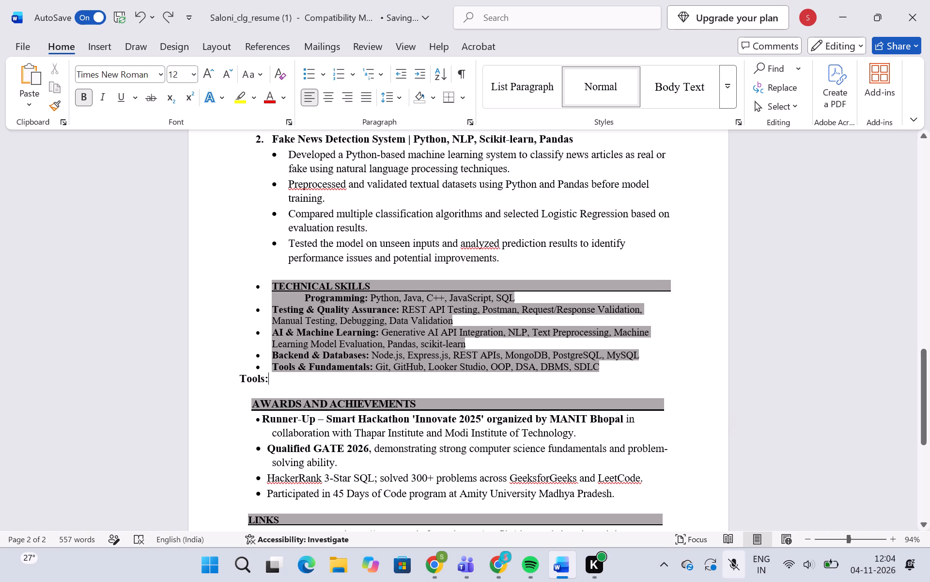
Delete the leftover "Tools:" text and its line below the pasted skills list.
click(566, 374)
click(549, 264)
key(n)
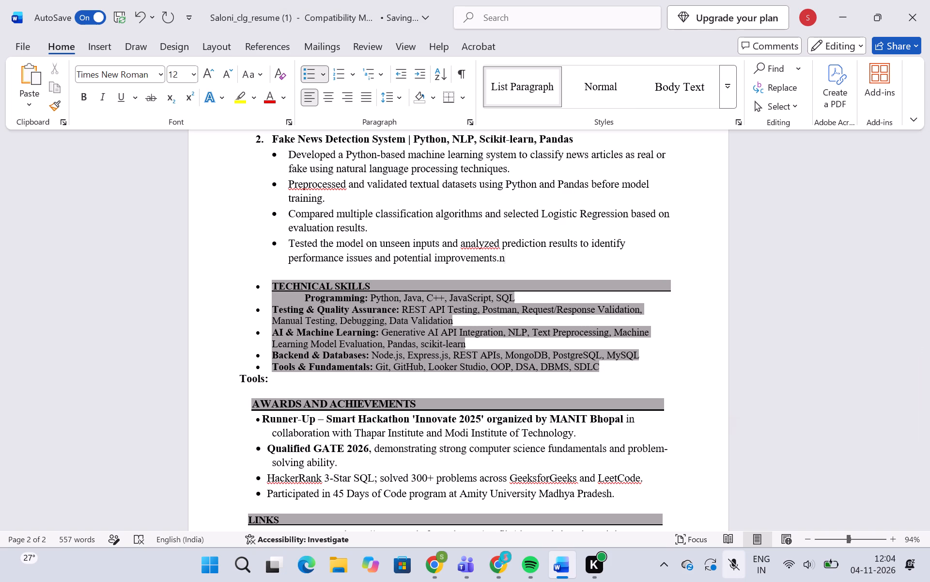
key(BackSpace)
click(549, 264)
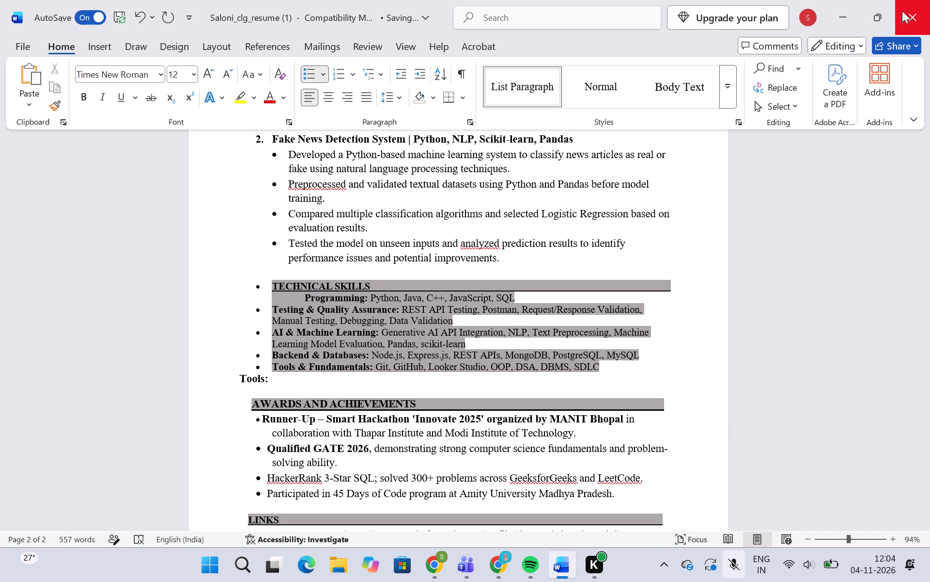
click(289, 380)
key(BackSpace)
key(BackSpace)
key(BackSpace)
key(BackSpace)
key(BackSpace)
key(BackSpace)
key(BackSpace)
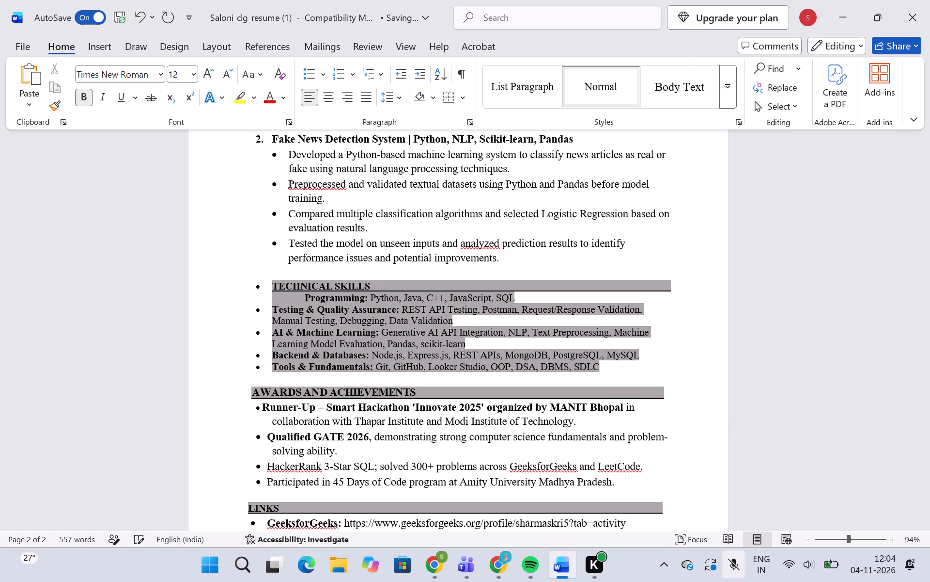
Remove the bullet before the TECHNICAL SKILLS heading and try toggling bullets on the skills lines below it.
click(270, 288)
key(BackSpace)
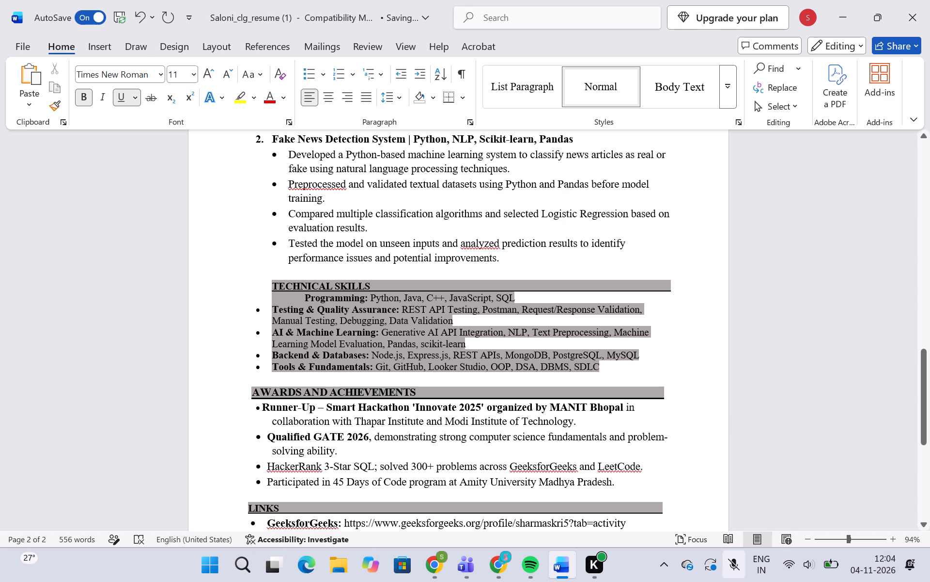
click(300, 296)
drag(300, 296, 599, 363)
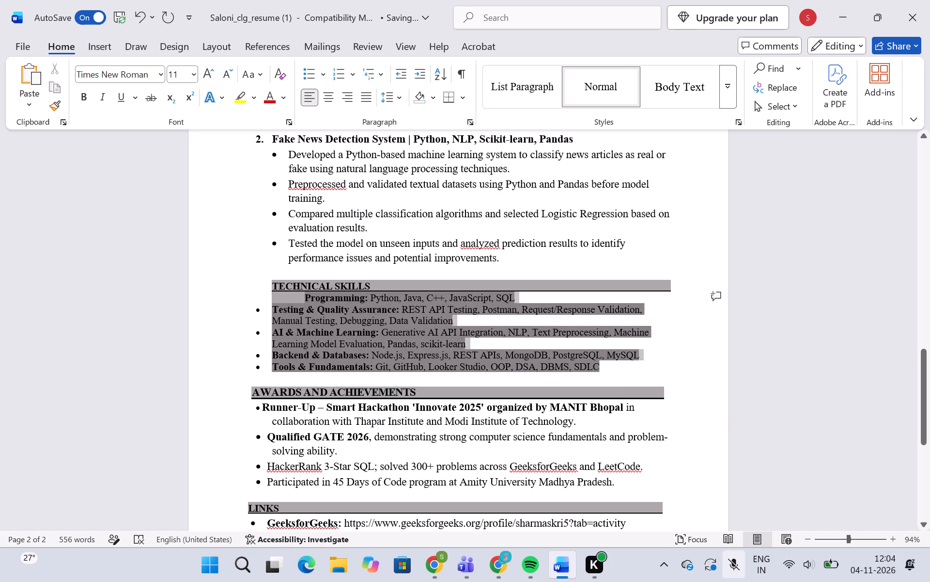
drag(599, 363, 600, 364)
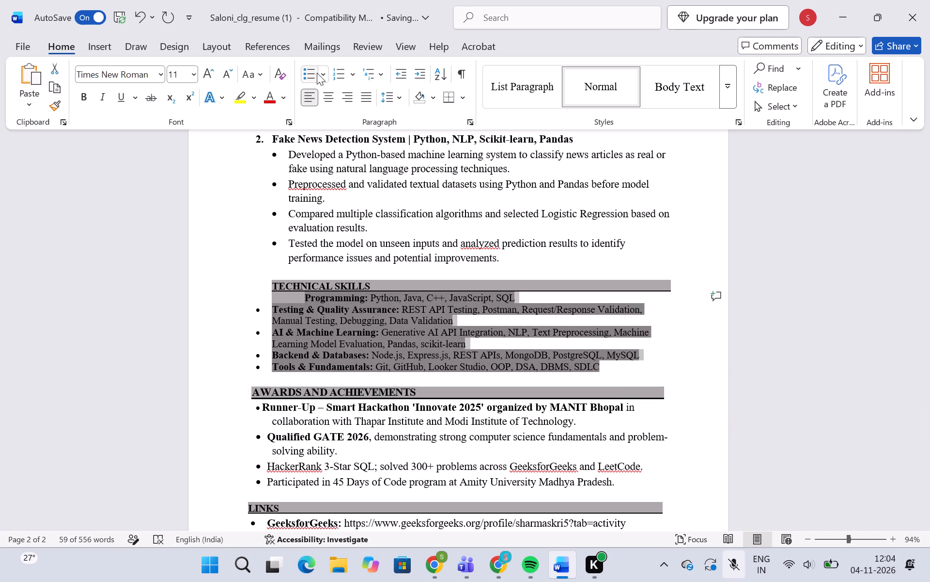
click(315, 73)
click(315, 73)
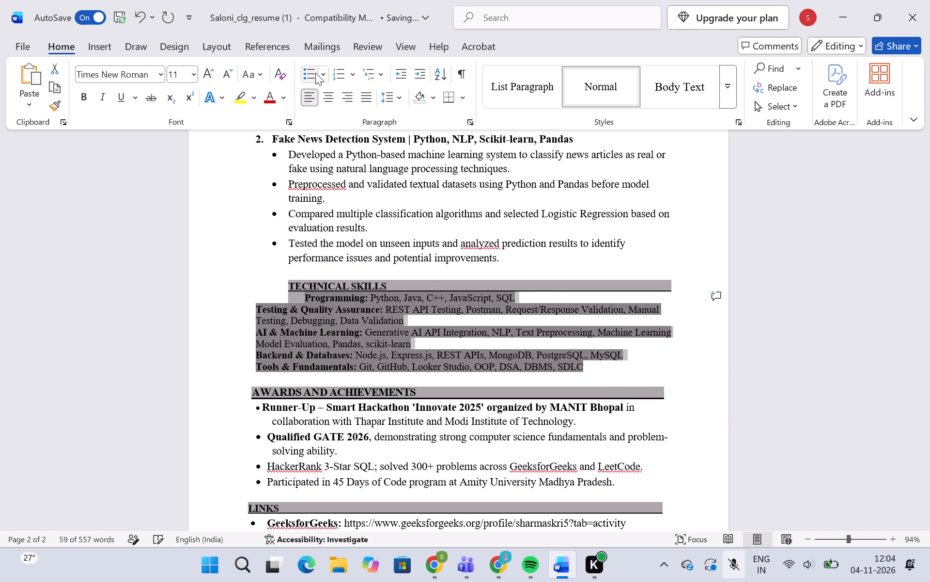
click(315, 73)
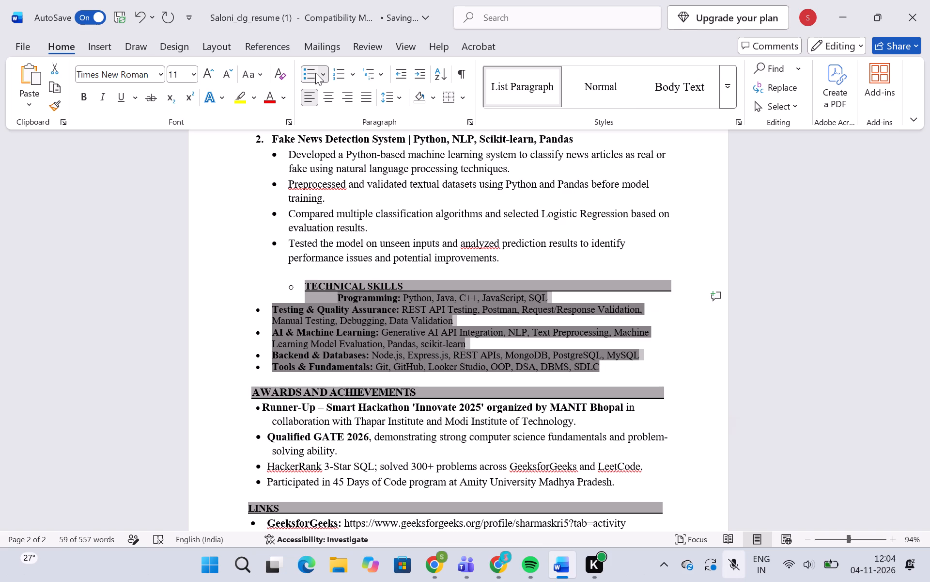
Undo the Technical Skills edits step by step until the original skills list, from Core Skills to Tools, is restored.
key(ctrl+z)
key(ctrl+z)
key(ctrl+z)
key(ctrl+z)
key(ctrl+z)
key(z)
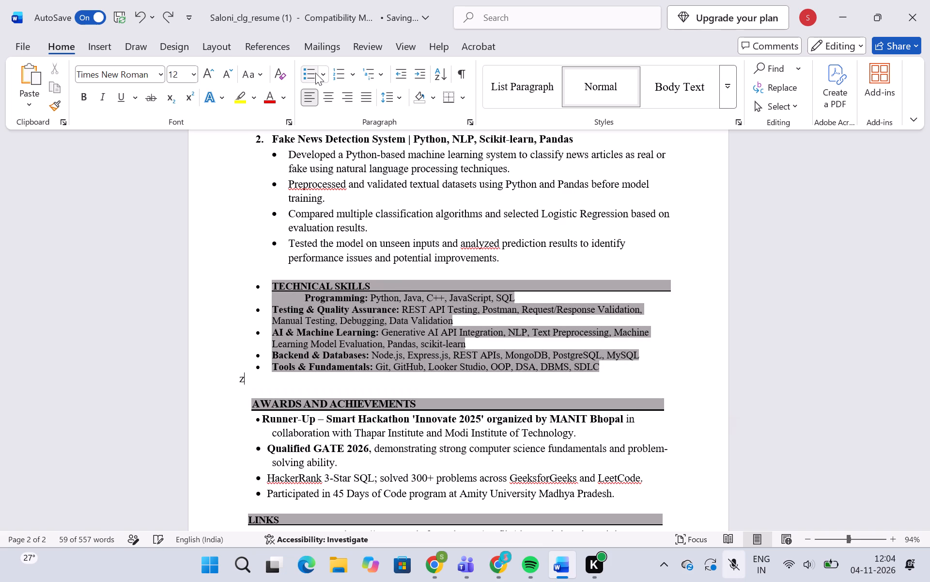
key(ctrl+z)
key(ctrl+z)
key(ctrl+z)
key(ctrl+z)
key(ctrl+z)
key(ctrl+z)
key(ctrl+z)
key(ctrl+z)
key(ctrl+z)
key(ctrl+z)
key(ctrl+z)
key(ctrl+z)
key(ctrl+z)
key(ctrl+z)
key(ctrl+z)
key(ctrl+z)
key(ctrl+z)
key(ctrl+z)
key(ctrl+z)
key(ctrl+z)
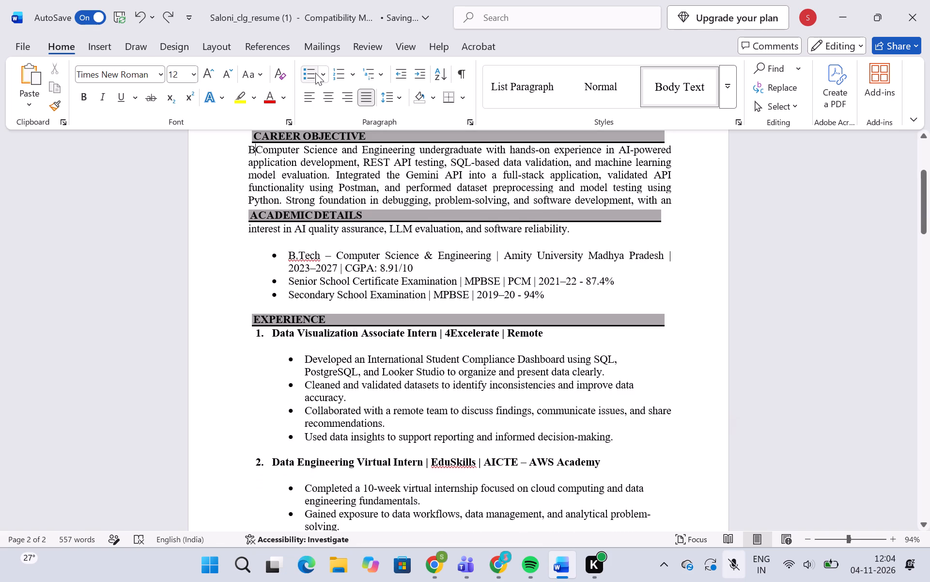
Delete the stray "B" before "Computer Science" at the start of the Career Objective paragraph.
key(BackSpace)
Delete the old Core CS line and the text of the Programming Languages line under Technical Skills.
scroll(402, 174, down, 1)
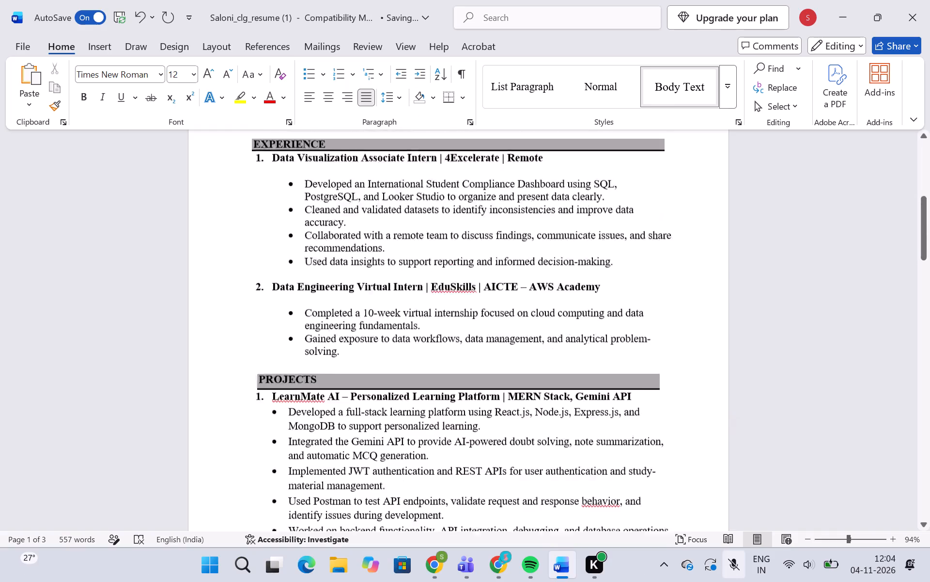
scroll(402, 174, down, 3)
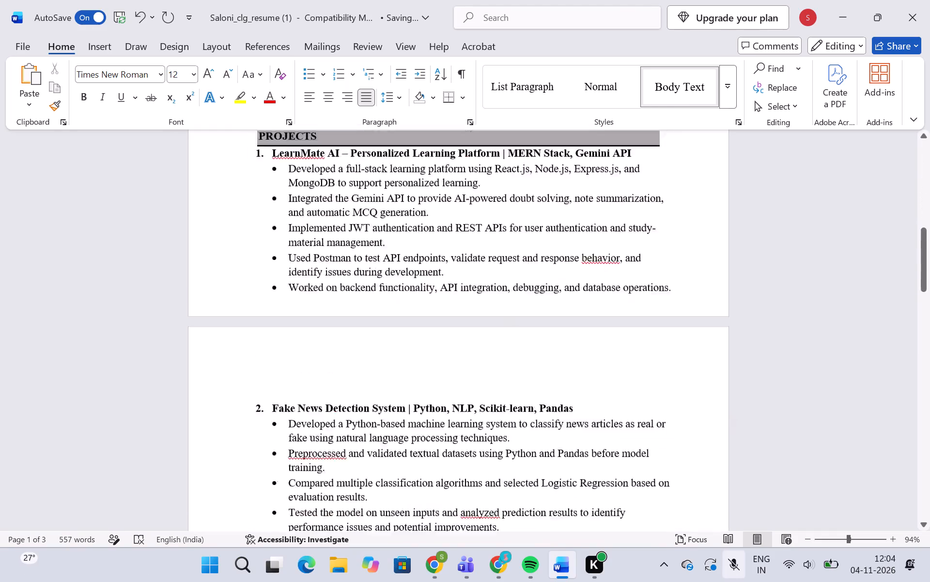
scroll(402, 174, down, 2)
scroll(305, 344, down, 2)
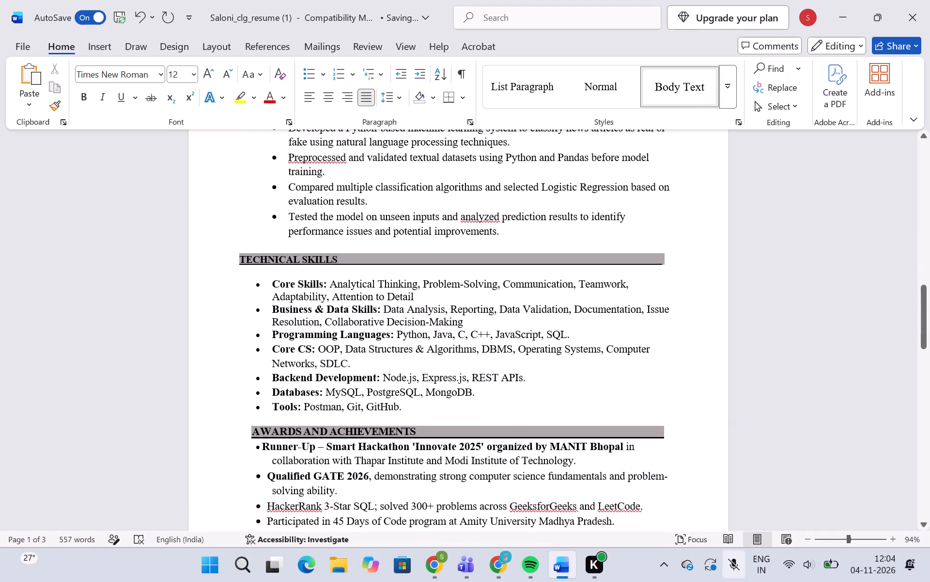
click(383, 358)
key(BackSpace)
key(BackSpace)
key(BackSpace)
key(BackSpace)
key(BackSpace)
key(BackSpace)
key(BackSpace)
key(BackSpace)
key(BackSpace)
key(BackSpace)
key(BackSpace)
key(BackSpace)
key(BackSpace)
key(BackSpace)
key(BackSpace)
key(BackSpace)
key(BackSpace)
key(BackSpace)
key(BackSpace)
key(BackSpace)
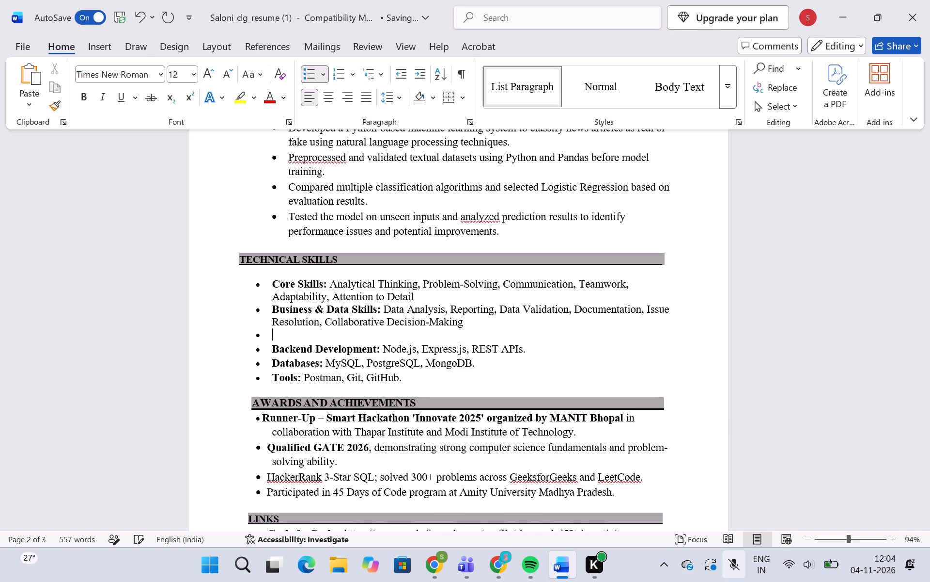
Delete the emptied bullet and the whole Business & Data Skills entry under Technical Skills.
key(BackSpace)
key(BackSpace)
key(BackSpace)
key(BackSpace)
key(BackSpace)
key(BackSpace)
key(BackSpace)
key(BackSpace)
key(BackSpace)
key(BackSpace)
key(BackSpace)
key(BackSpace)
key(BackSpace)
key(BackSpace)
key(BackSpace)
key(BackSpace)
key(BackSpace)
key(BackSpace)
key(BackSpace)
key(BackSpace)
key(BackSpace)
key(BackSpace)
key(BackSpace)
key(BackSpace)
key(BackSpace)
key(BackSpace)
key(BackSpace)
key(BackSpace)
key(BackSpace)
key(BackSpace)
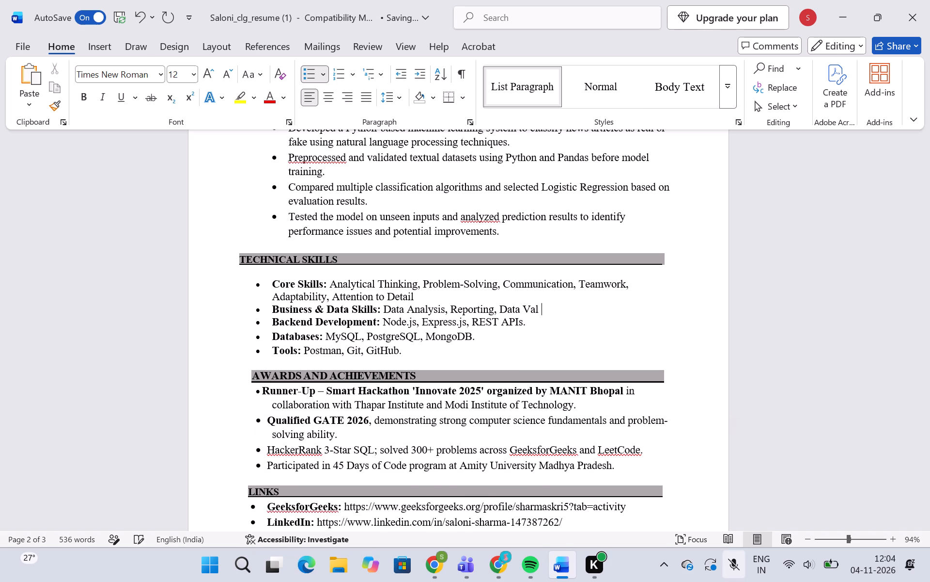
key(BackSpace)
key(BackSpace)
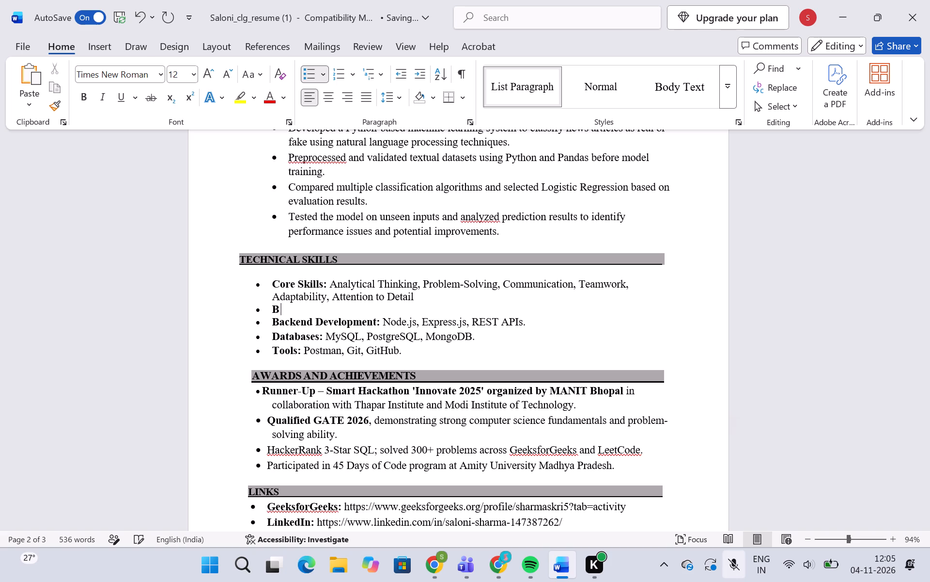
key(BackSpace)
key(BackSpace)
key(BackSpace)
key(BackSpace)
key(BackSpace)
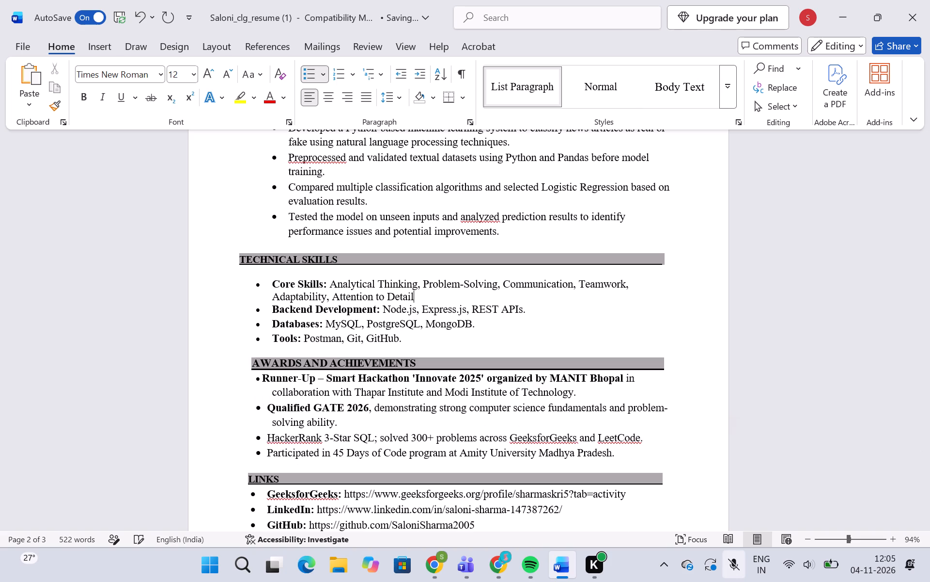
Delete the old Databases line and clear the Backend Development text, keeping its empty bullet above the Tools line.
click(518, 322)
key(BackSpace)
key(BackSpace)
key(BackSpace)
key(BackSpace)
key(BackSpace)
key(BackSpace)
key(BackSpace)
key(BackSpace)
key(BackSpace)
key(BackSpace)
key(BackSpace)
key(BackSpace)
key(BackSpace)
key(BackSpace)
key(BackSpace)
key(BackSpace)
key(BackSpace)
key(BackSpace)
key(BackSpace)
key(BackSpace)
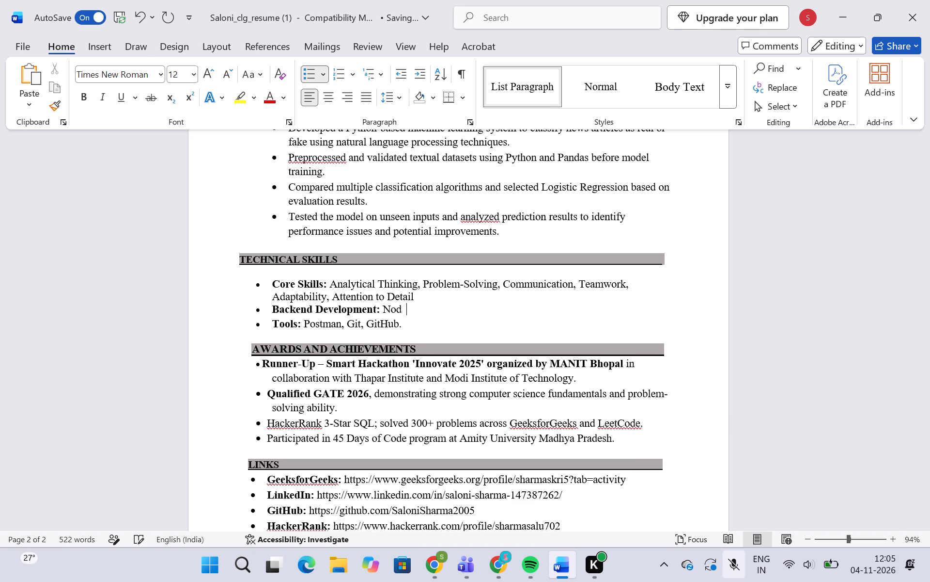
key(BackSpace)
key(BackSpace)
key(BackSpace)
key(BackSpace)
key(BackSpace)
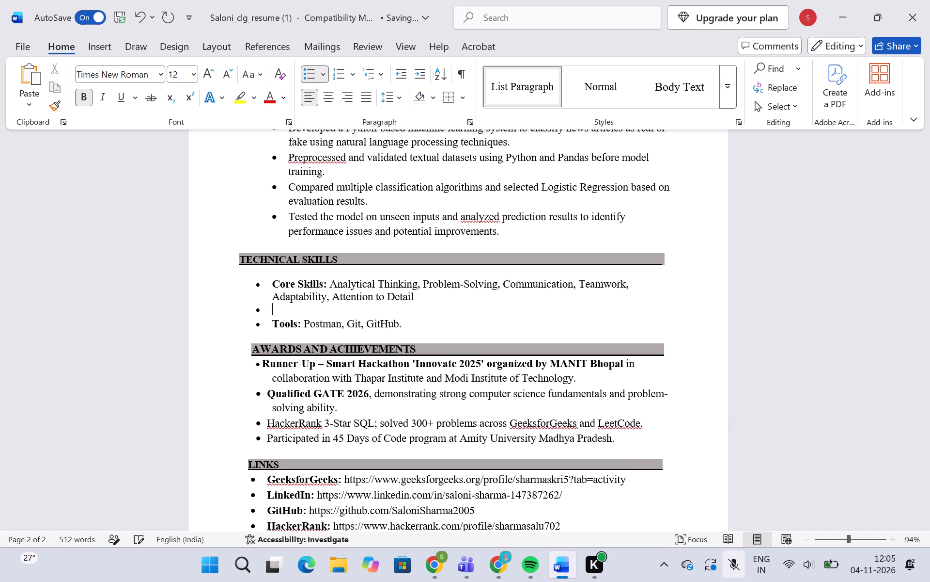
Paste the copied skills list, from Programming to Tools & Fundamentals, into the empty bullet below Core Skills.
key(ctrl+v)
ctrl+click(518, 322)
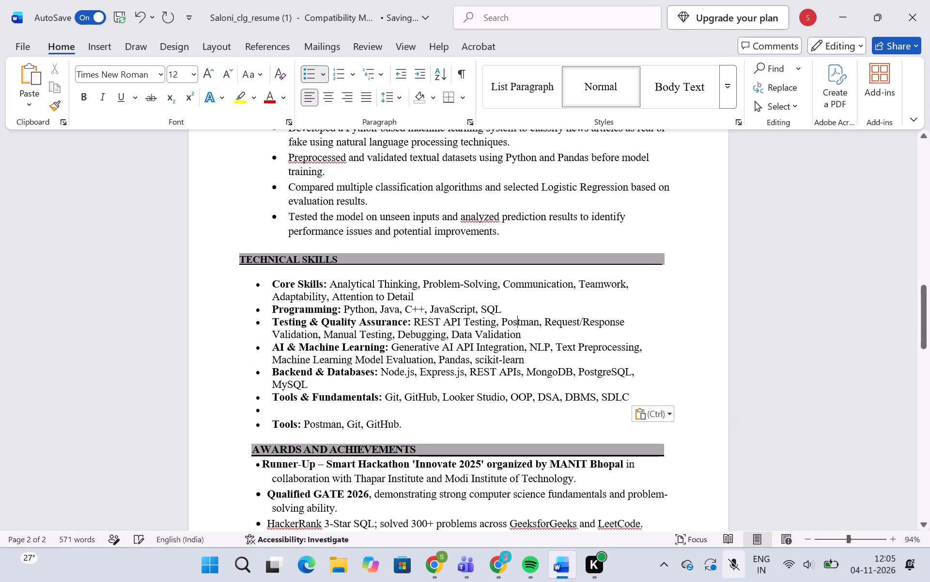
Delete the old Tools line (Postman, Git, GitHub) and the empty bullet above it under Technical Skills.
click(418, 431)
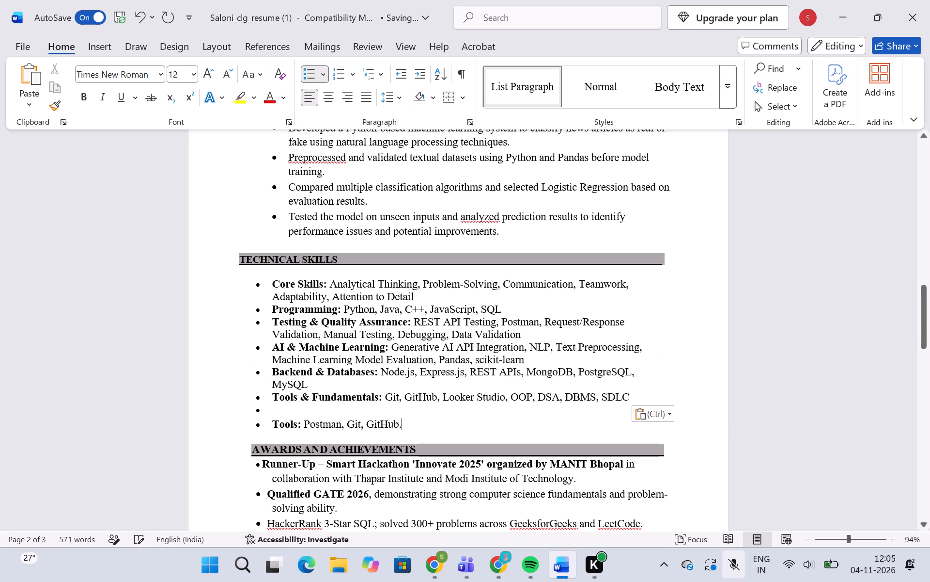
key(BackSpace)
key(BackSpace)
key(BackSpace)
key(BackSpace)
key(BackSpace)
key(BackSpace)
key(BackSpace)
key(BackSpace)
key(BackSpace)
key(BackSpace)
key(BackSpace)
key(BackSpace)
key(BackSpace)
key(BackSpace)
key(BackSpace)
key(BackSpace)
key(BackSpace)
key(BackSpace)
key(BackSpace)
key(BackSpace)
key(BackSpace)
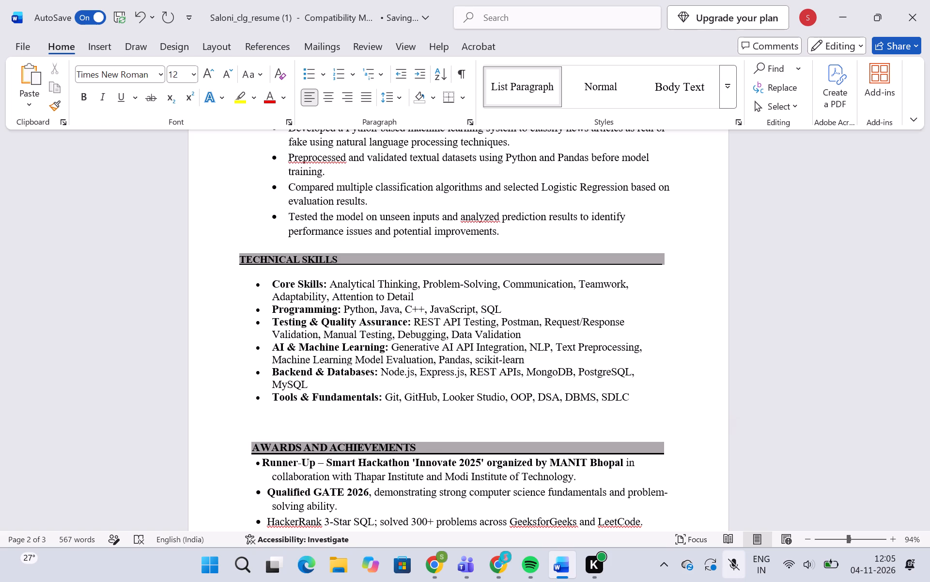
Delete the whole Core Skills bullet and the blank line beneath the Technical Skills heading.
click(421, 293)
key(BackSpace)
key(BackSpace)
key(BackSpace)
key(BackSpace)
key(BackSpace)
key(BackSpace)
key(BackSpace)
key(BackSpace)
key(BackSpace)
key(BackSpace)
key(BackSpace)
key(BackSpace)
key(BackSpace)
key(BackSpace)
key(BackSpace)
key(BackSpace)
key(BackSpace)
key(BackSpace)
key(BackSpace)
key(BackSpace)
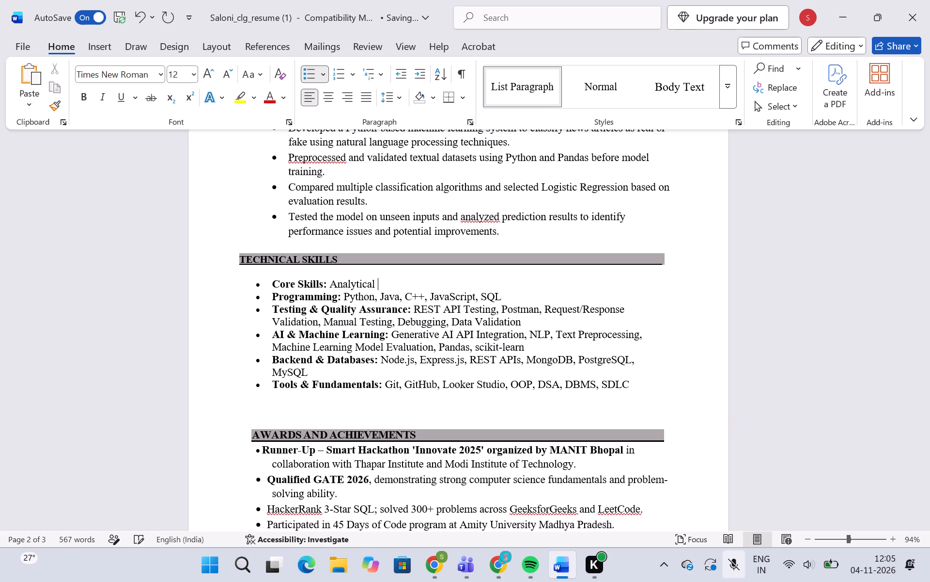
key(BackSpace)
key(BackSpace)
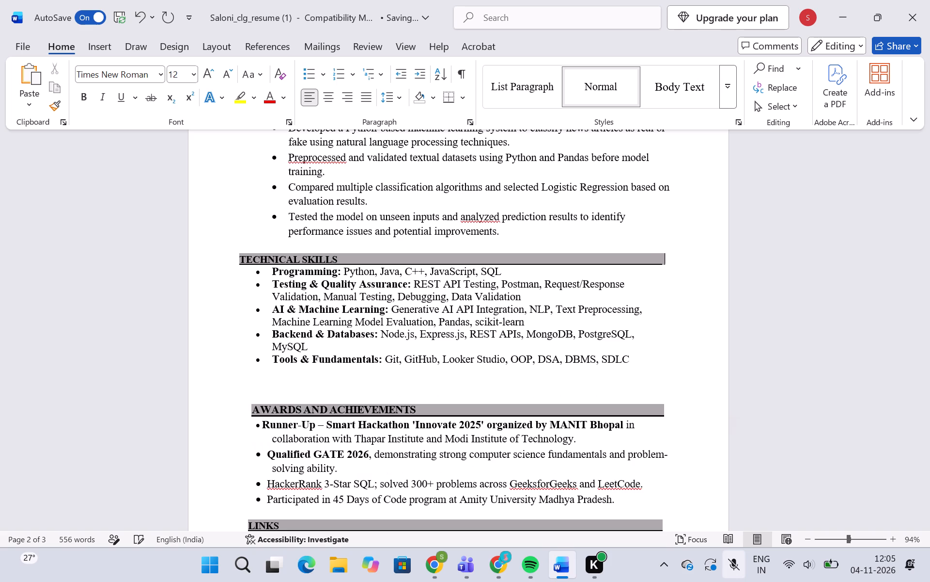
Remove the extra blank lines between the Tools & Fundamentals bullet and the Awards and Achievements heading.
click(368, 392)
key(BackSpace)
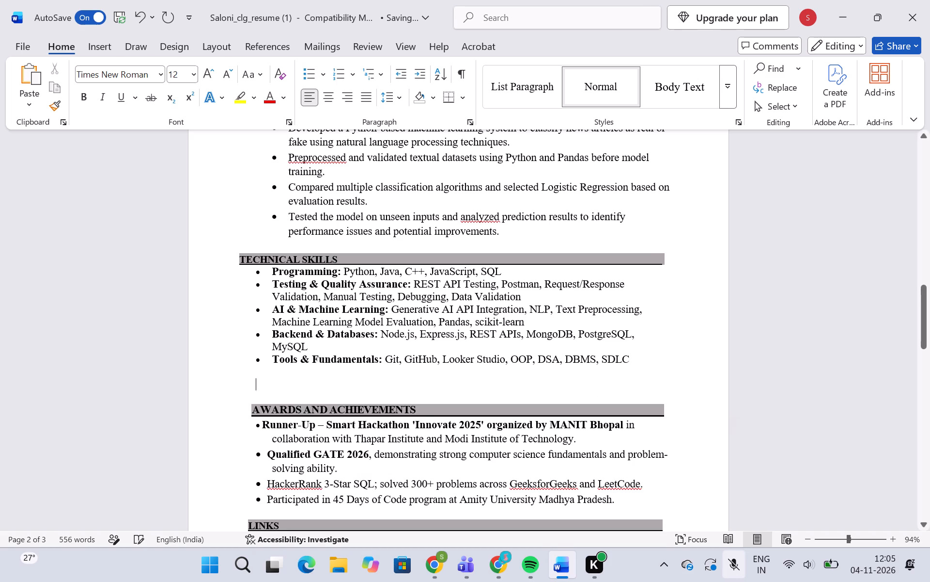
key(BackSpace)
key(BackSpace)
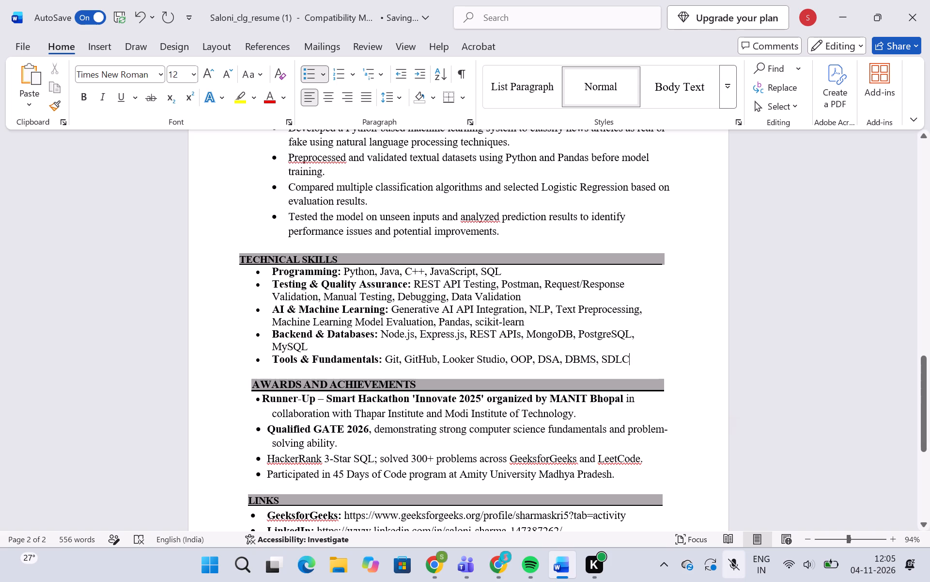
Remove the paragraph spacing before and after all Technical Skills bullets, from Programming to Tools & Fundamentals.
click(365, 369)
click(633, 360)
drag(633, 360, 272, 279)
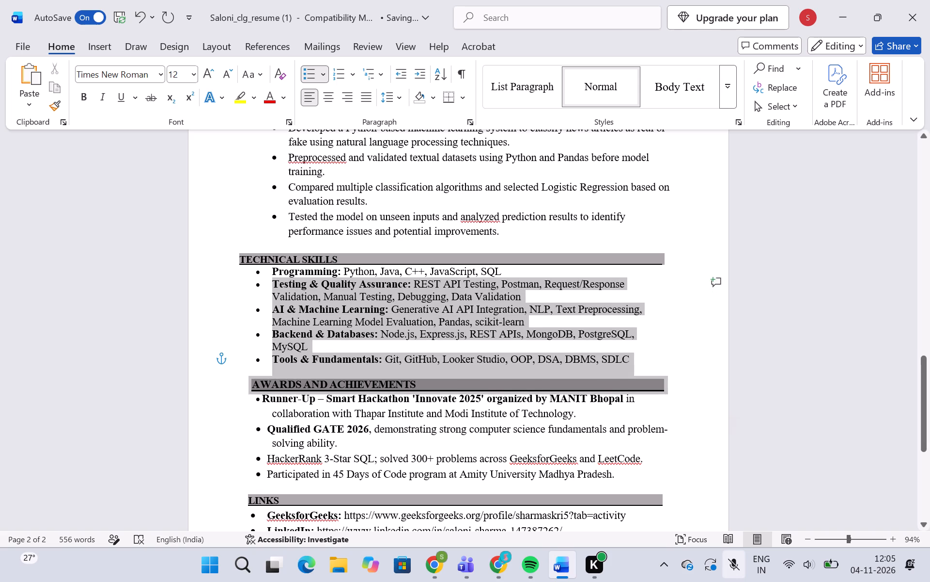
drag(272, 279, 272, 275)
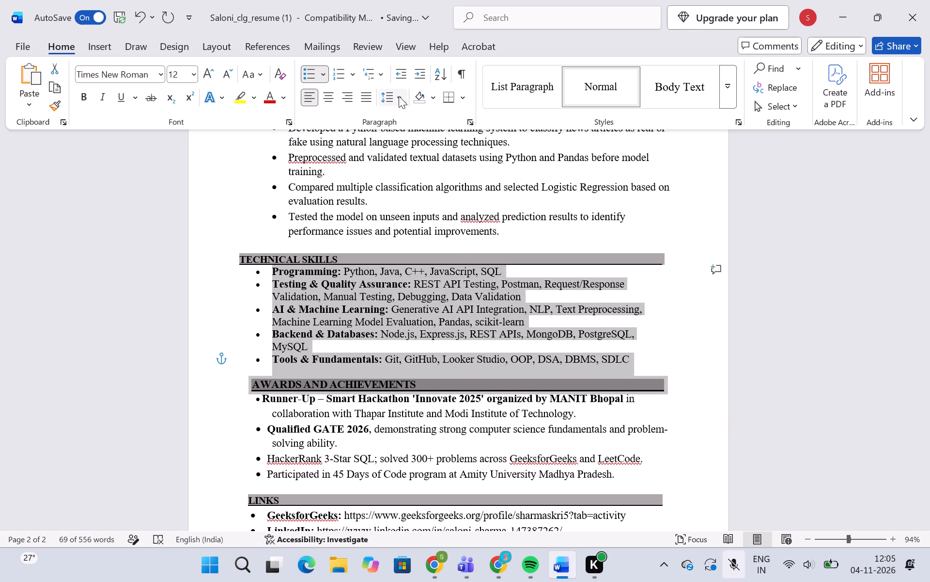
click(399, 96)
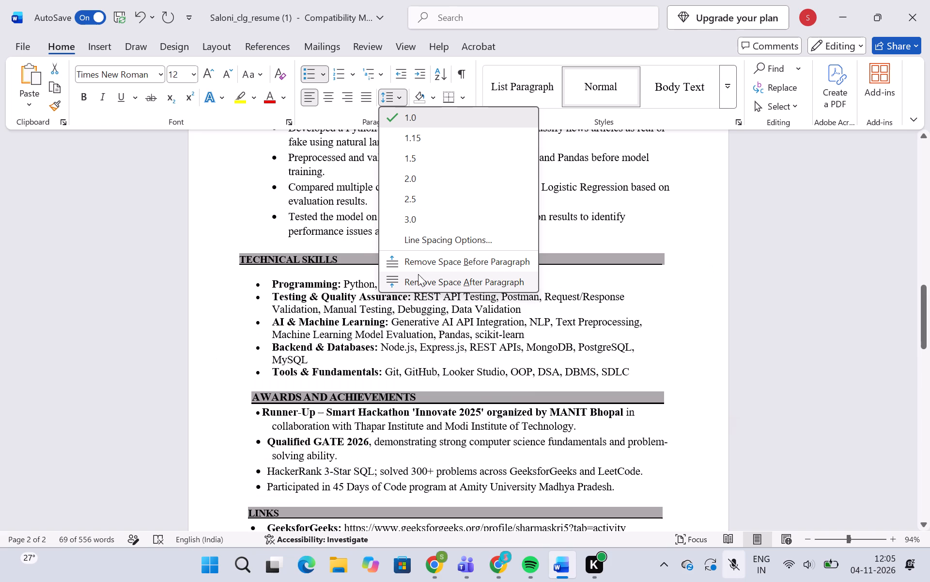
click(420, 266)
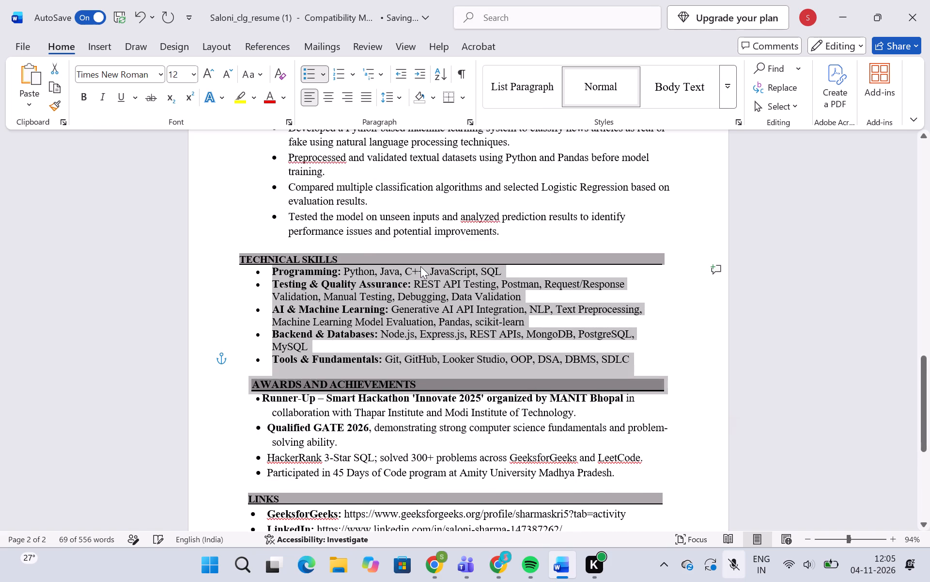
click(399, 98)
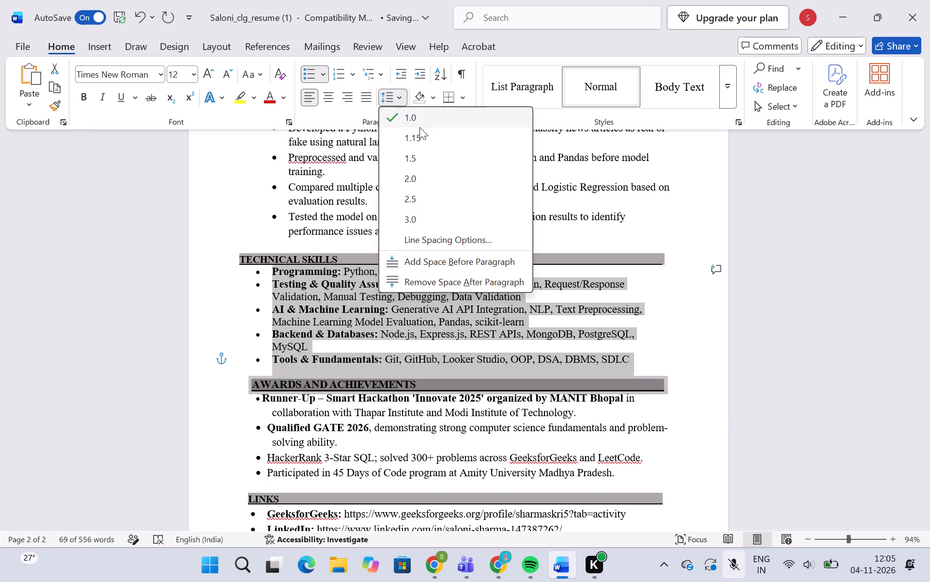
click(452, 281)
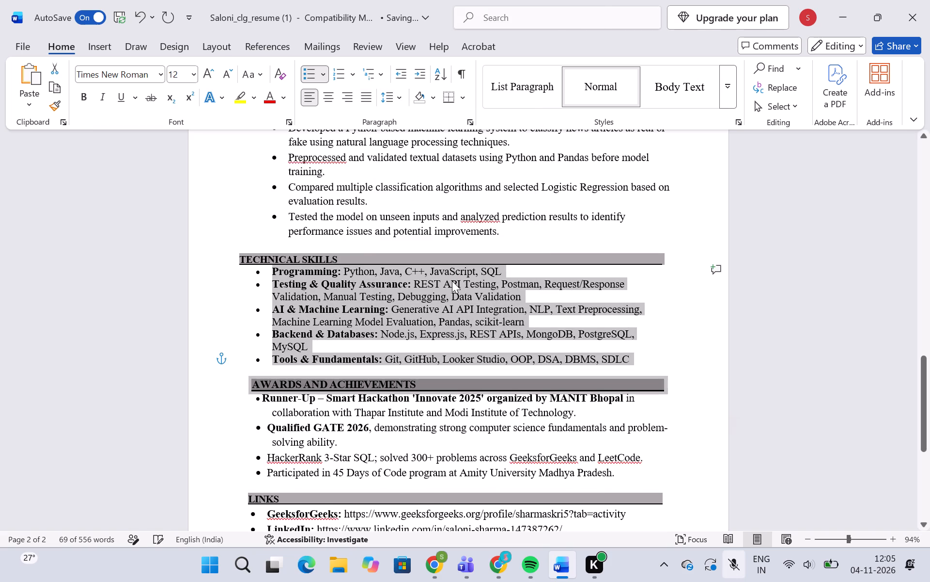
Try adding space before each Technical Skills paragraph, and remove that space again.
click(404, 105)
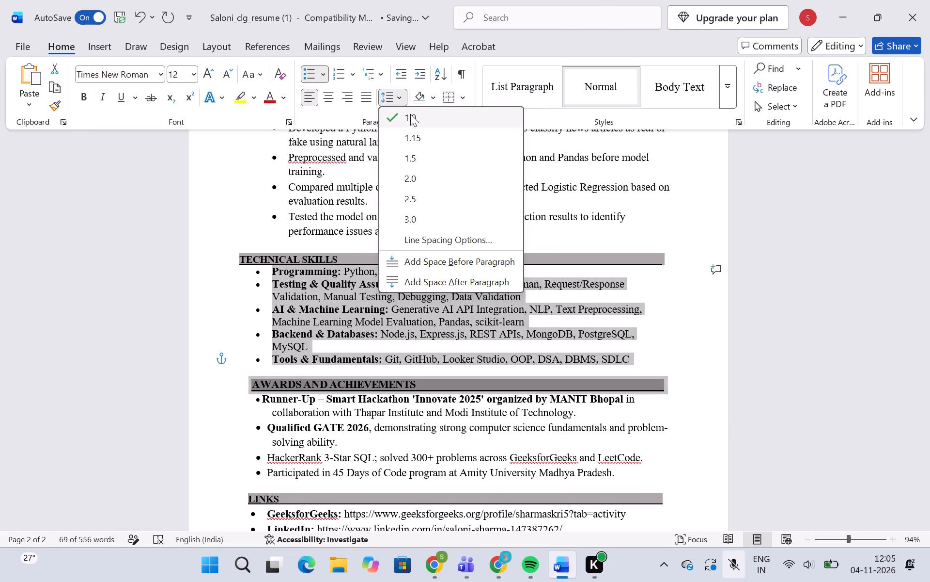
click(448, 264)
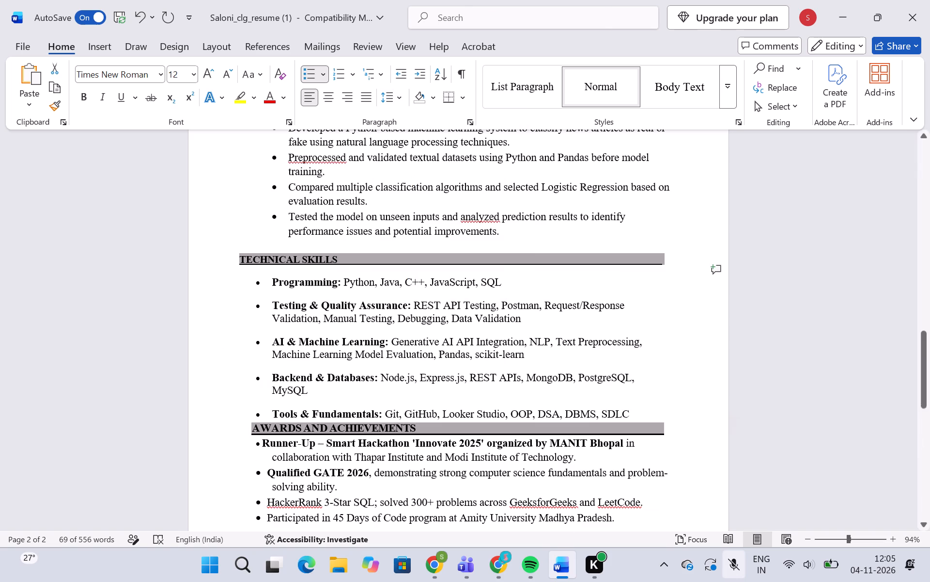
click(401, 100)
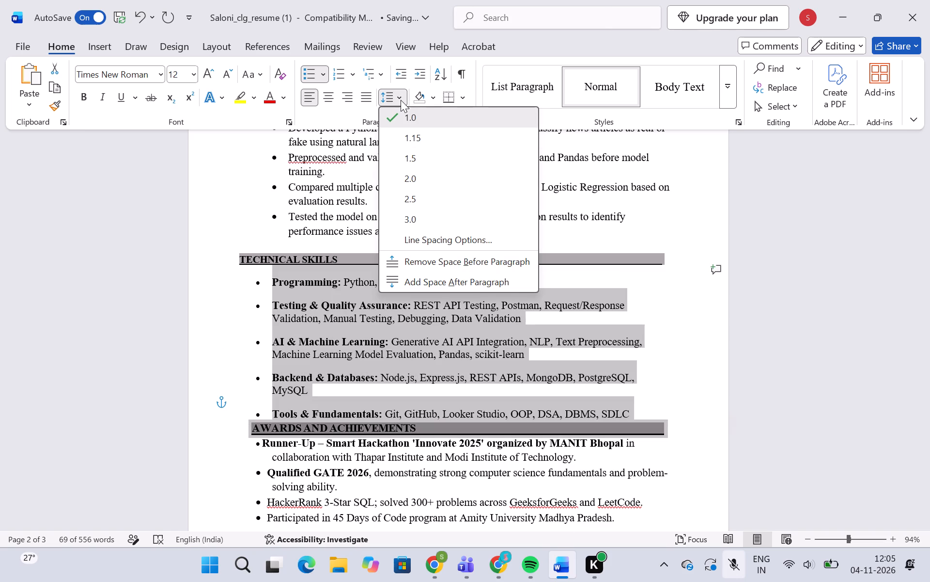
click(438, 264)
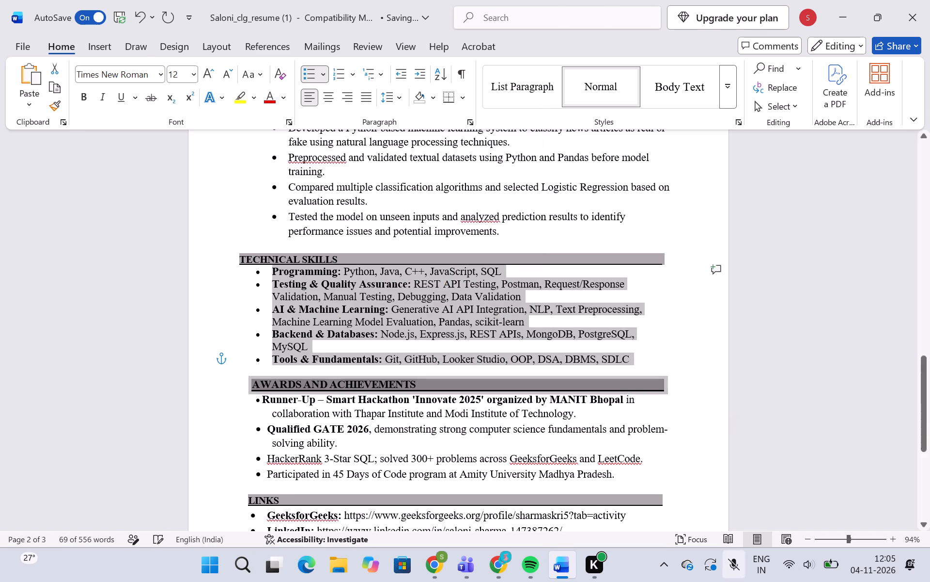
Set the line spacing of the Technical Skills bullets to 1.15 and deselect them.
click(407, 102)
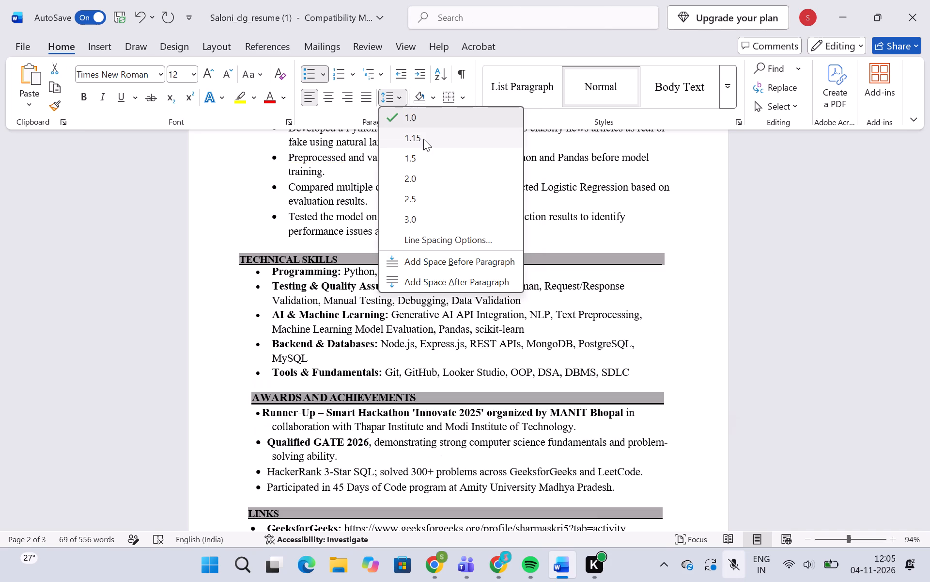
click(423, 138)
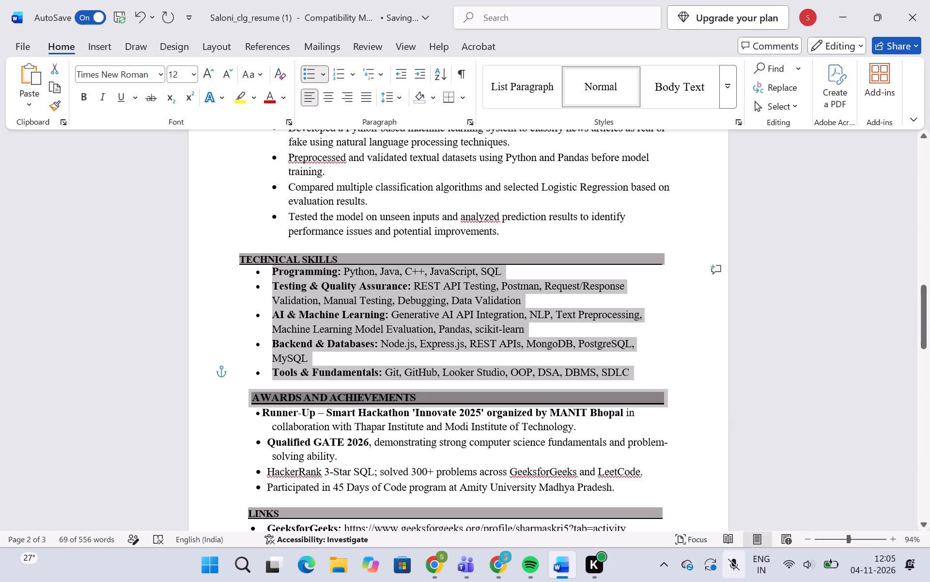
click(868, 253)
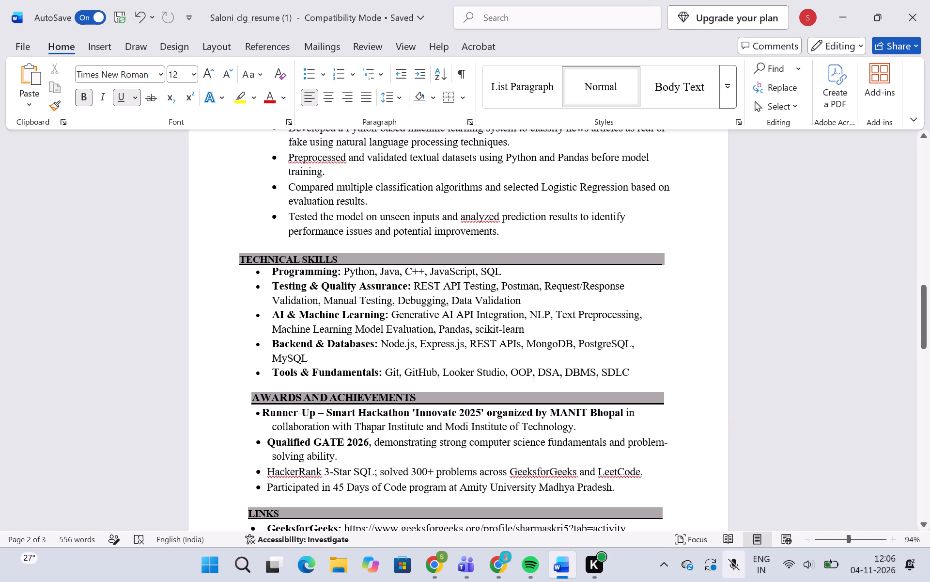
click(569, 302)
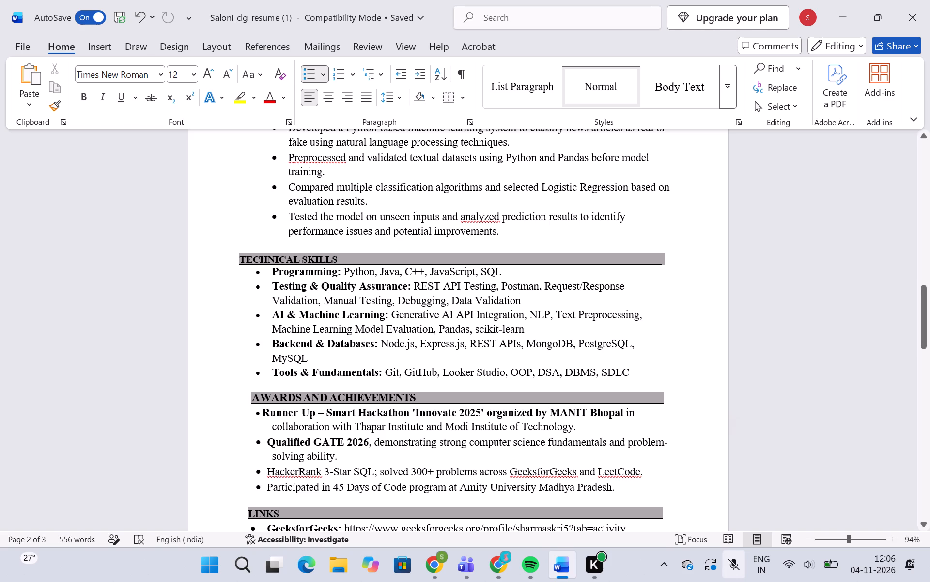
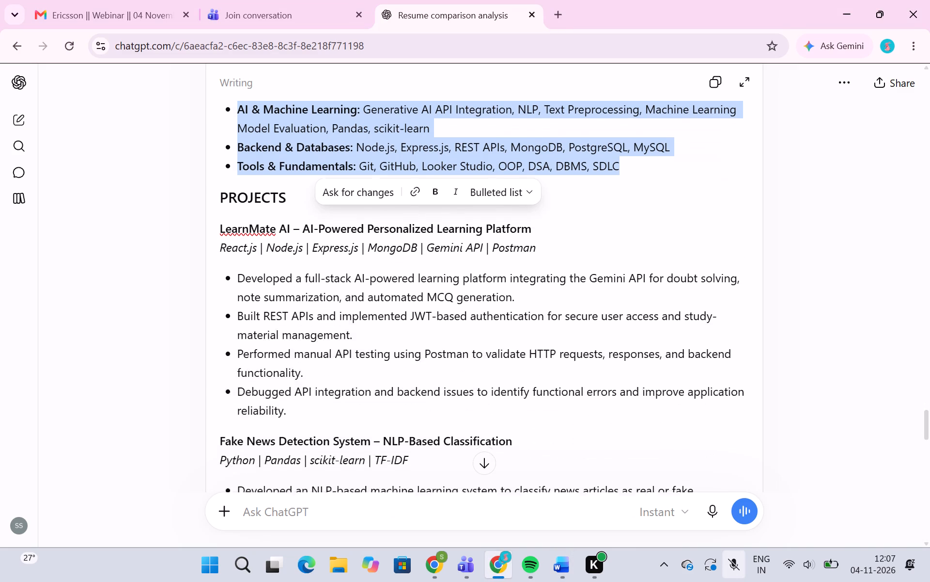
Copy the LearnMate AI project's title, tech stack line and all its bullets from ChatGPT's refined resume, and switch to the Word resume.
scroll(499, 373, left, 1)
scroll(499, 373, down, 3)
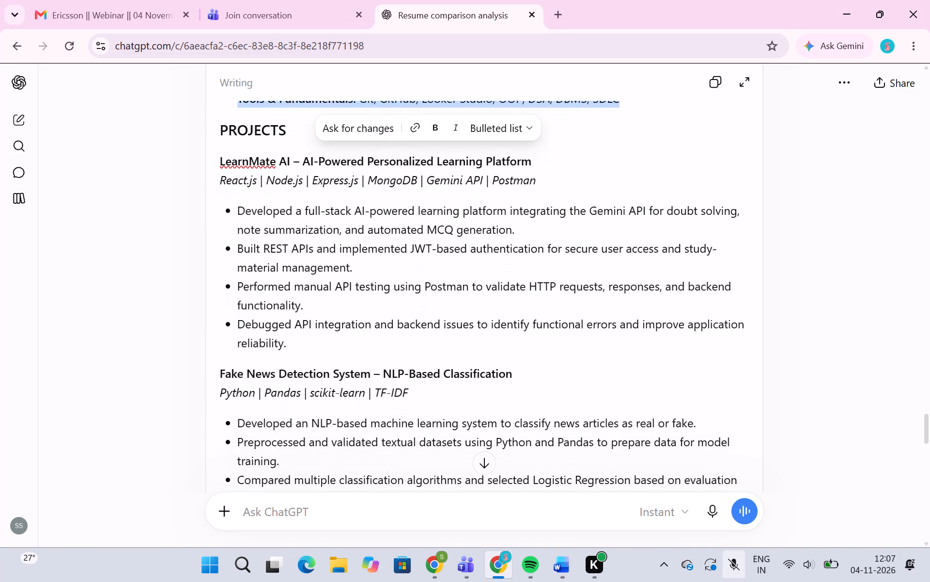
scroll(499, 373, down, 1)
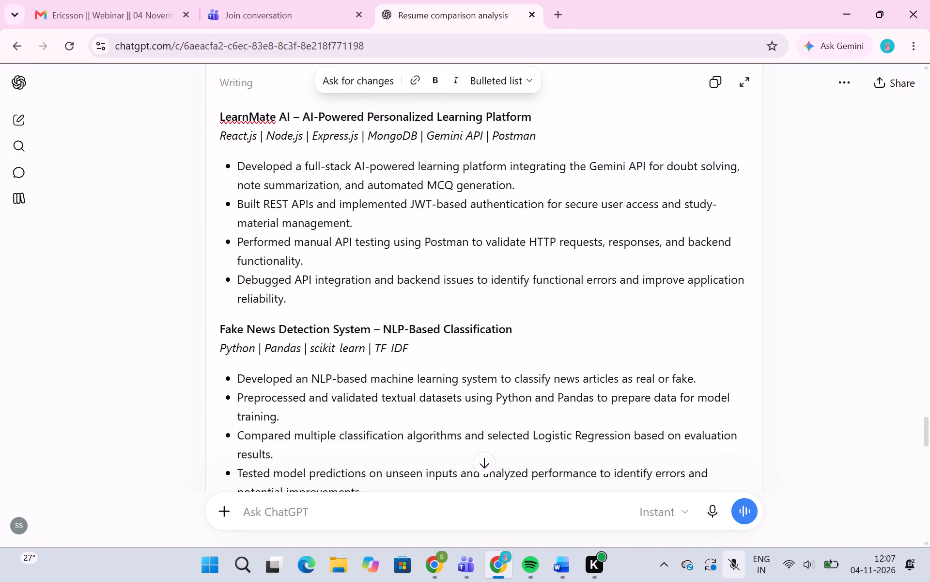
click(313, 307)
drag(313, 307, 244, 178)
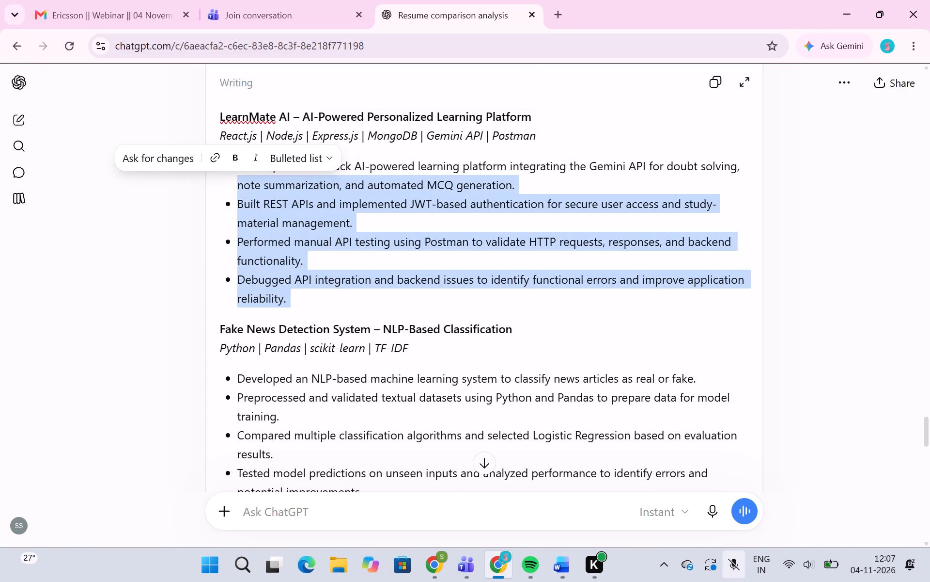
drag(244, 178, 231, 138)
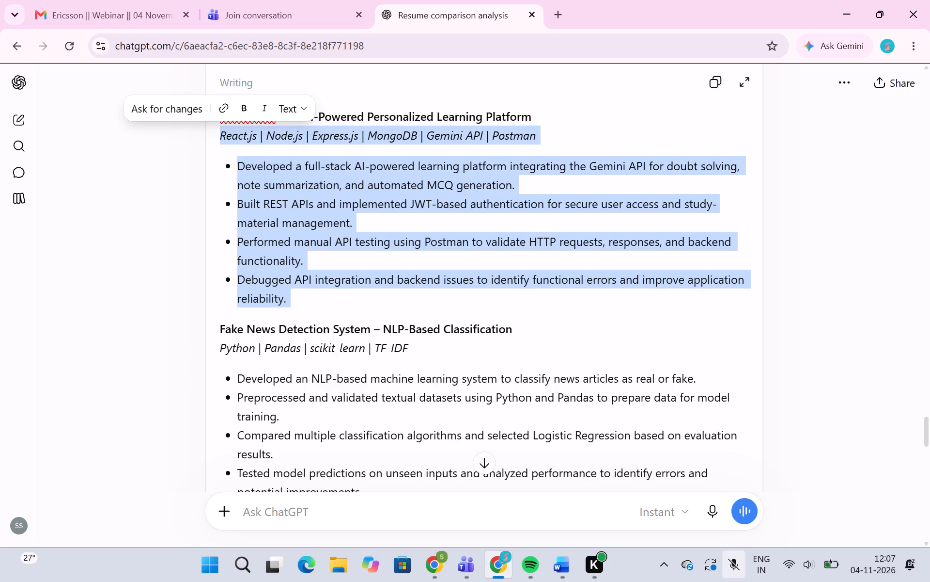
drag(231, 138, 226, 118)
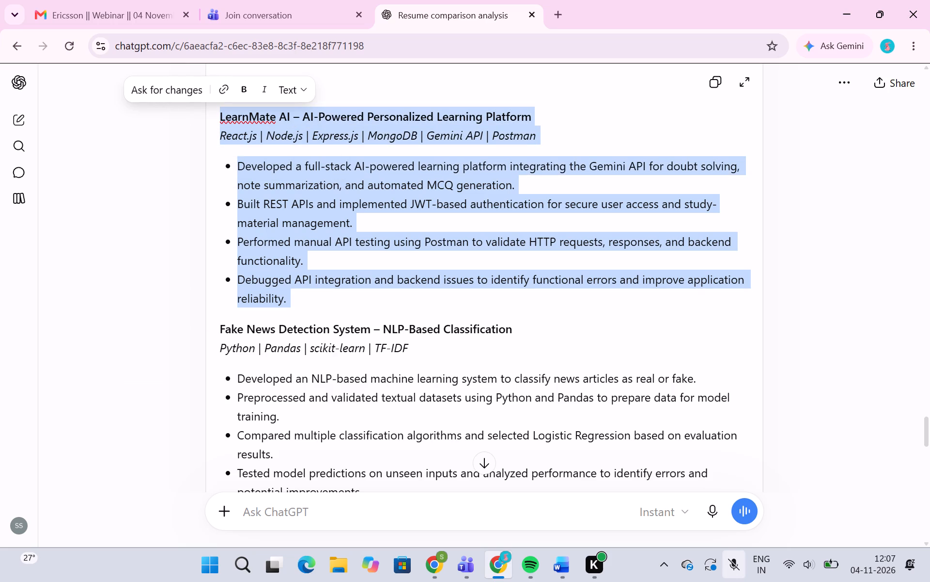
drag(226, 118, 227, 119)
key(ctrl+c)
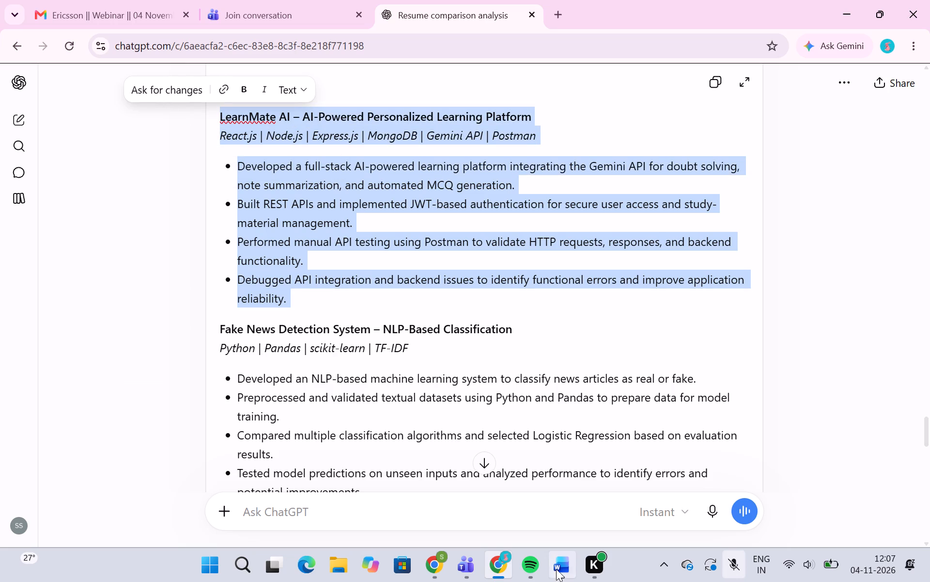
click(563, 576)
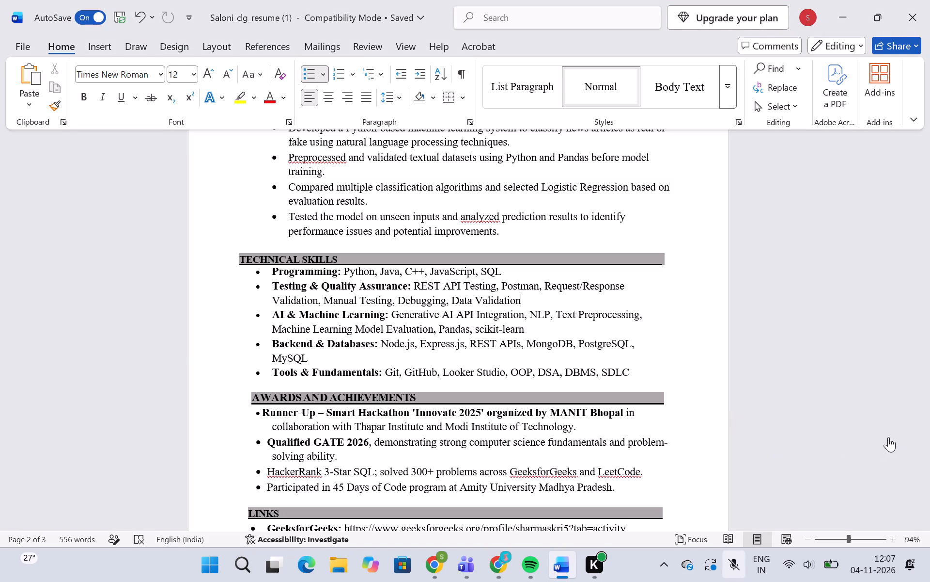
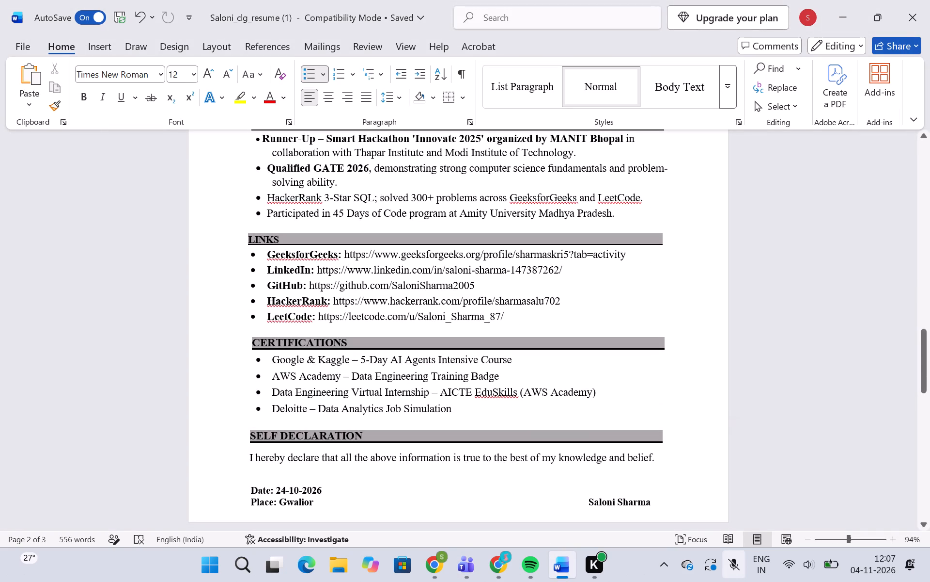
Replace the old bullets under the LearnMate AI project in PROJECTS with the copied refined title, tech stack line and bullets.
scroll(498, 306, up, 7)
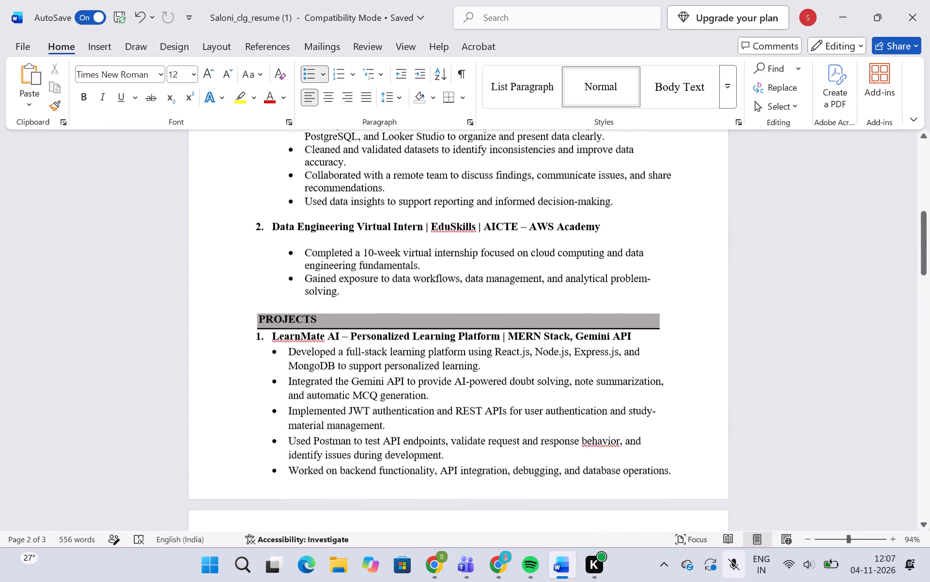
scroll(498, 306, up, 1)
scroll(498, 306, down, 2)
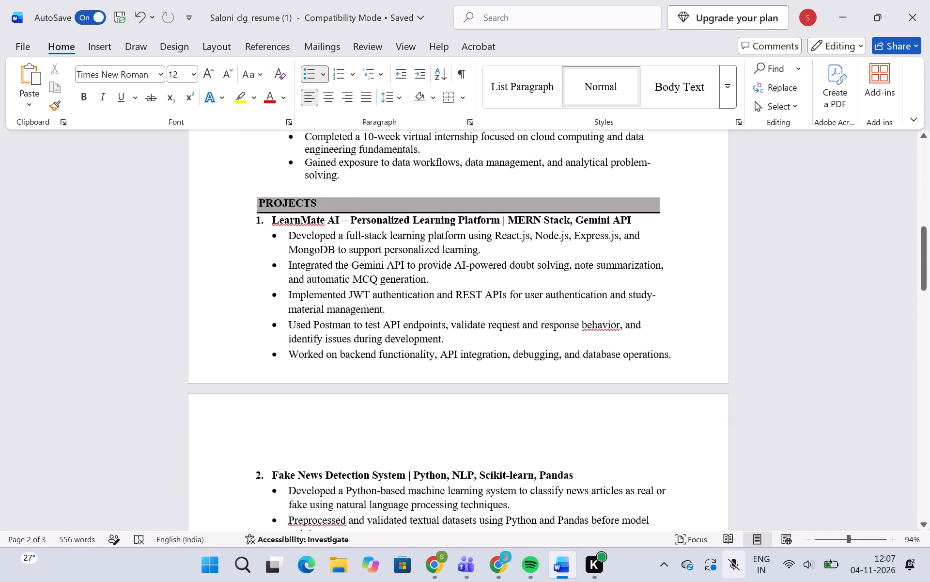
scroll(498, 306, down, 1)
drag(679, 382, 291, 277)
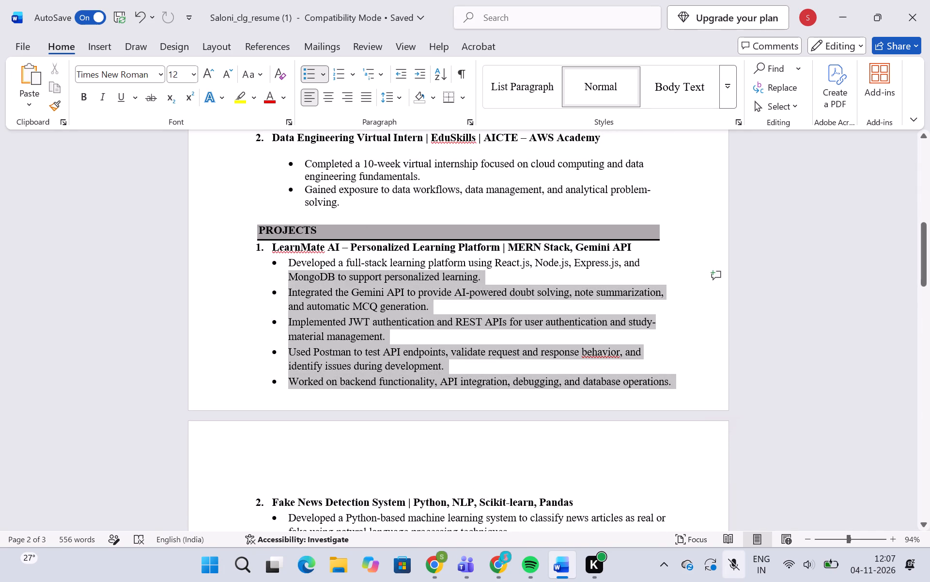
drag(291, 277, 290, 269)
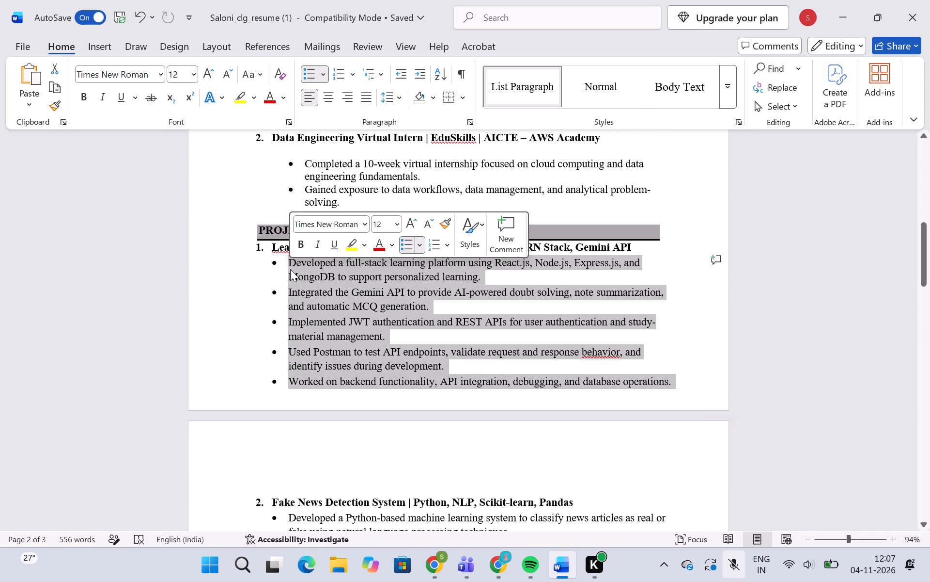
key(ctrl+v)
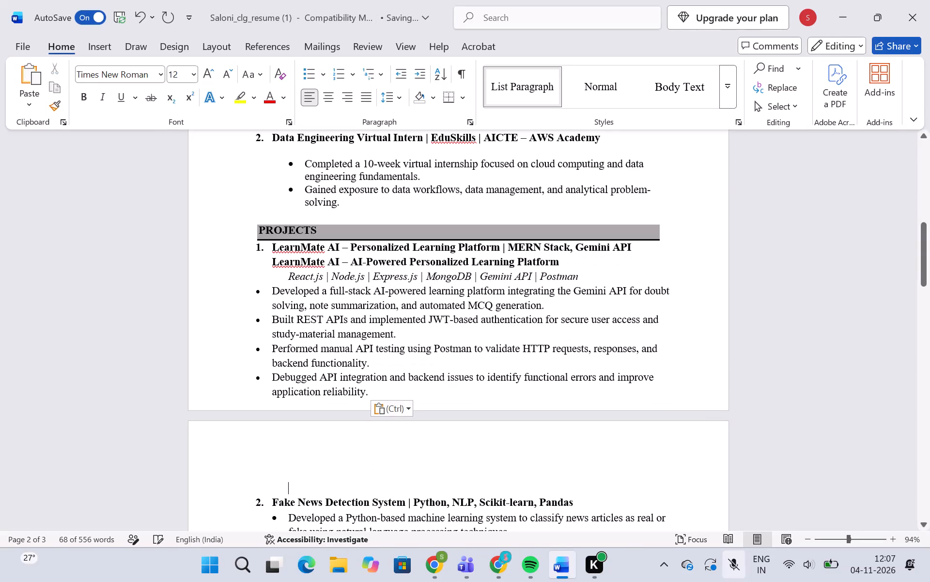
Delete the old heading "LearnMate AI – Personalized Learning Platform | MERN Stack, Gemini API" and its leftover empty line.
drag(640, 247, 429, 258)
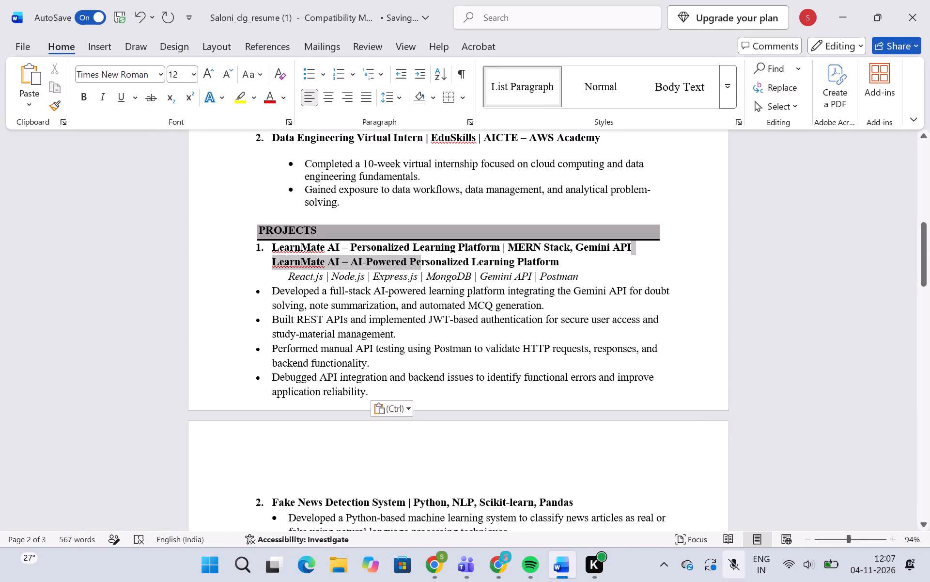
drag(429, 258, 520, 249)
key(BackSpace)
key(BackSpace)
key(BackSpace)
key(BackSpace)
key(BackSpace)
key(BackSpace)
key(BackSpace)
key(BackSpace)
key(BackSpace)
key(BackSpace)
key(BackSpace)
key(BackSpace)
key(BackSpace)
key(BackSpace)
key(BackSpace)
key(BackSpace)
key(BackSpace)
key(BackSpace)
key(BackSpace)
key(BackSpace)
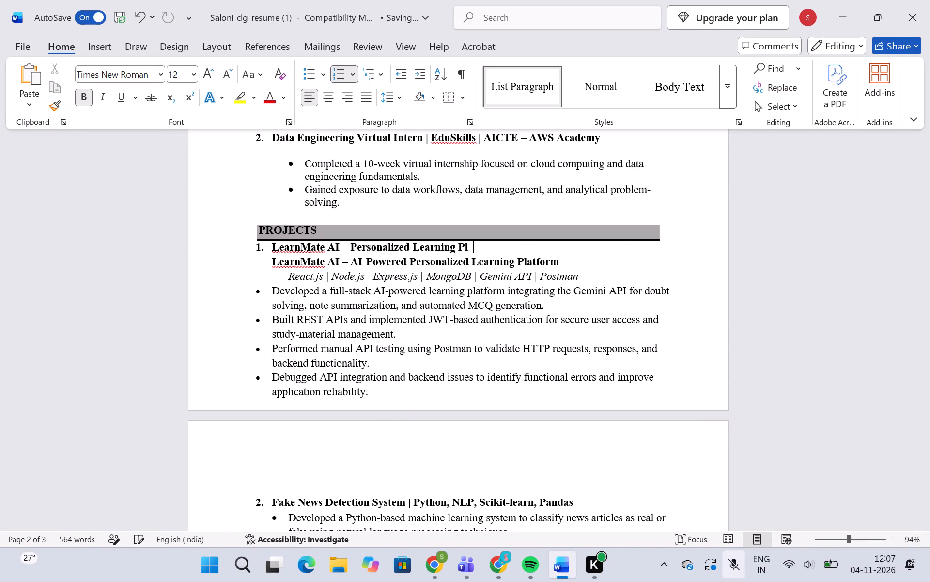
key(BackSpace)
key(BackSpace)
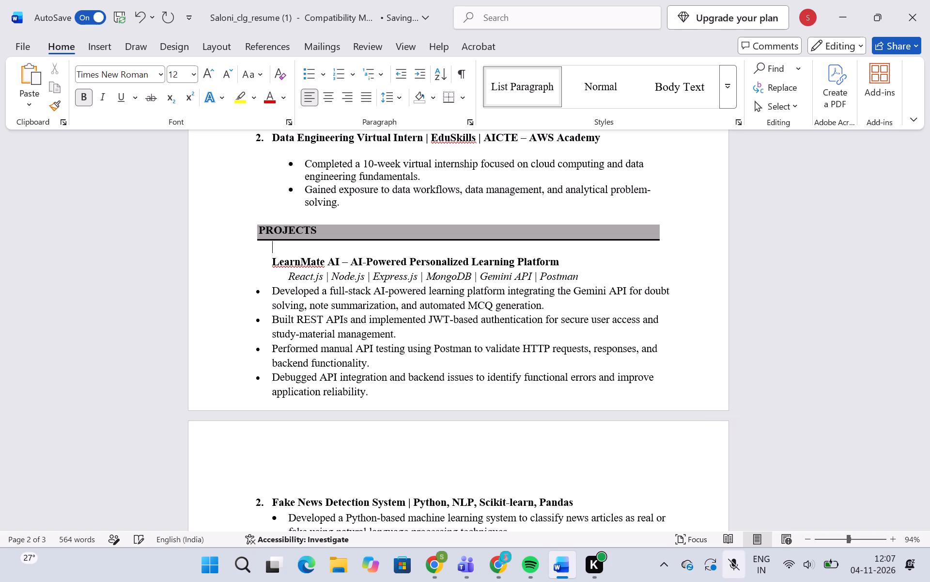
key(BackSpace)
key(BackSpace)
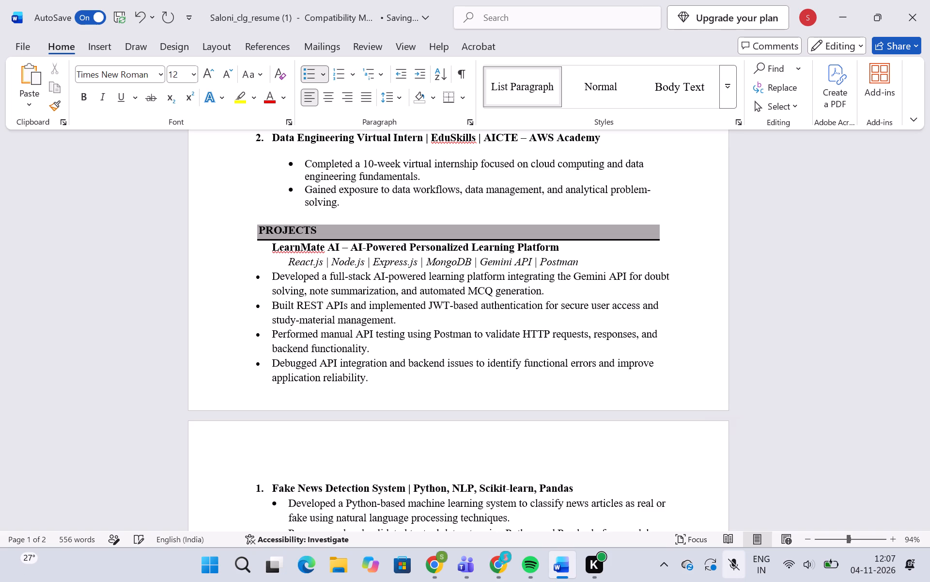
Number the new heading "LearnMate AI – AI-Powered Personalized Learning Platform" as item 1., aligned with the PROJECTS list.
key(Down)
key(Down)
key(Left)
key(Up)
key(Left)
key(Left)
key(Left)
key(Left)
key(Left)
key(Left)
key(Left)
key(Left)
key(Left)
key(Left)
key(Left)
text(1.)
key(space)
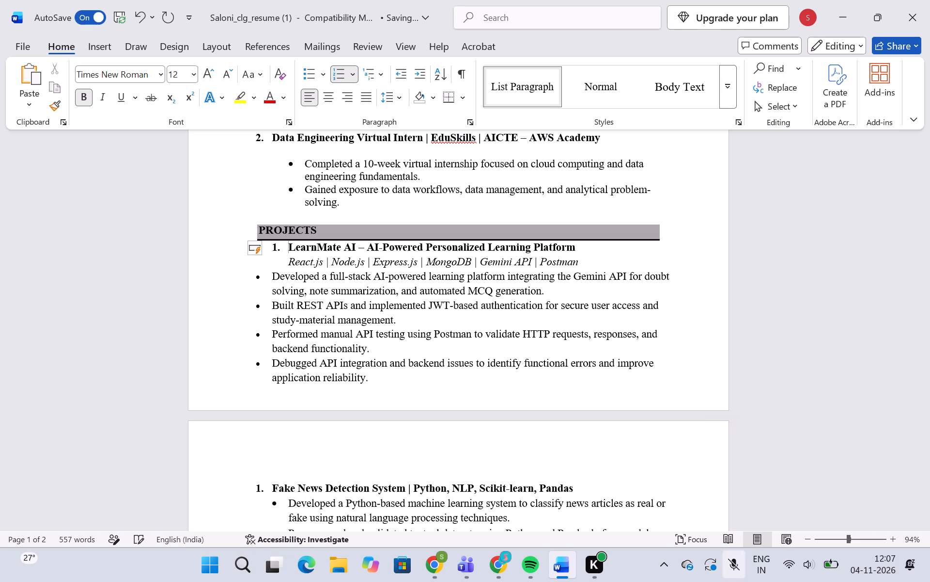
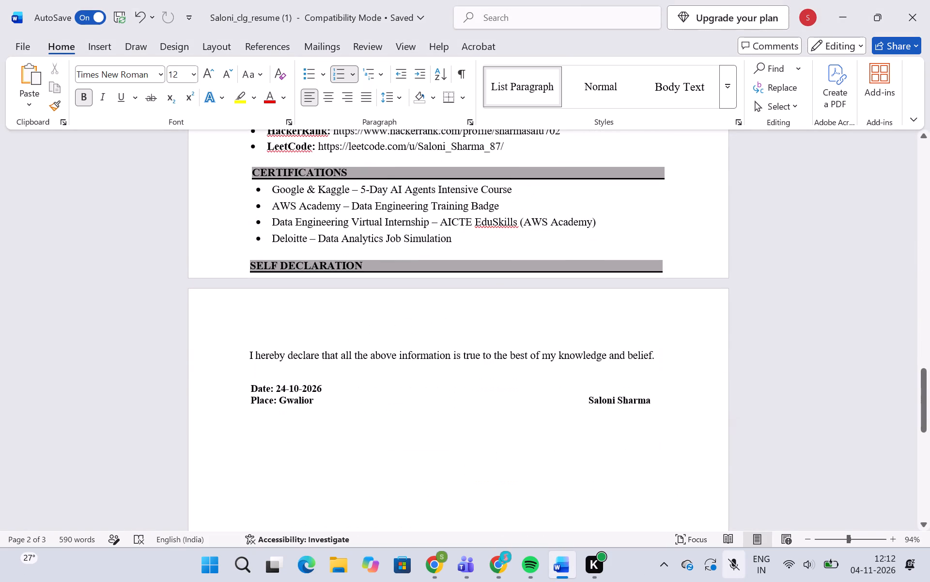
scroll(500, 377, up, 5)
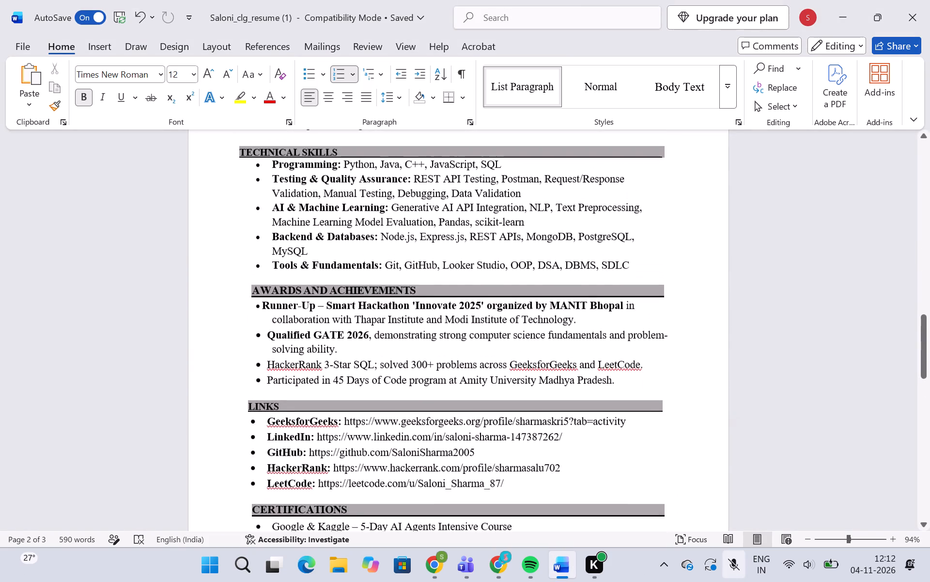
scroll(500, 377, up, 11)
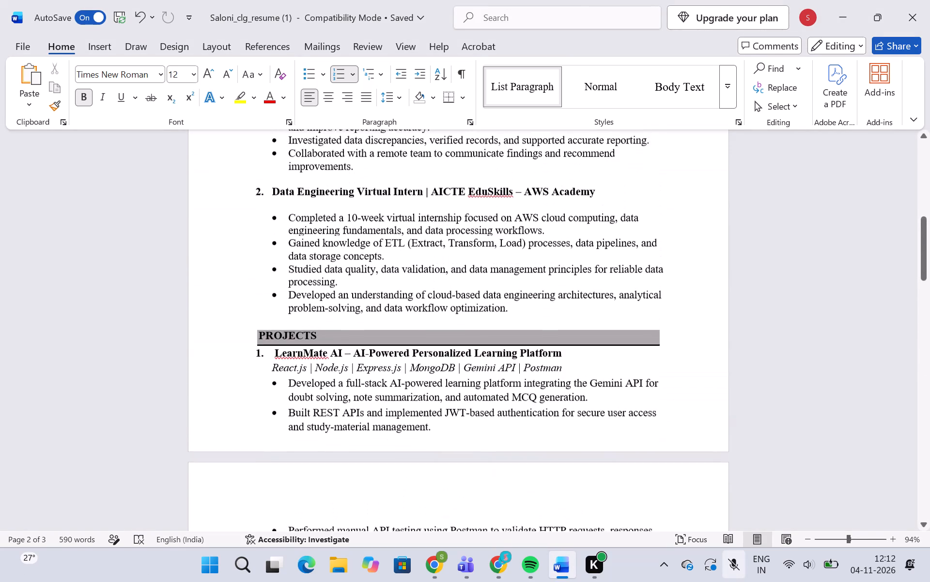
scroll(500, 377, up, 4)
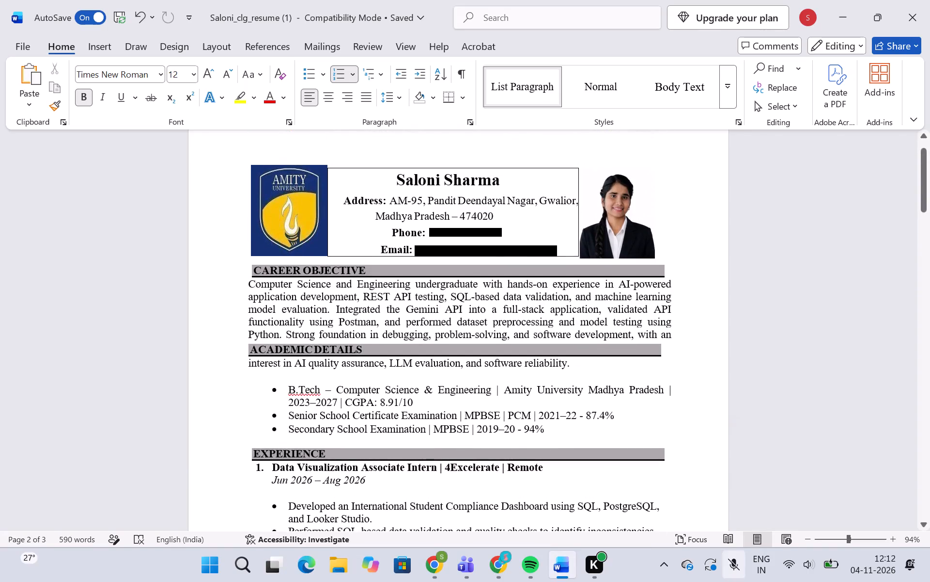
Move the ACADEMIC DETAILS heading bar down so it sits just below the last line of the career objective paragraph.
click(497, 377)
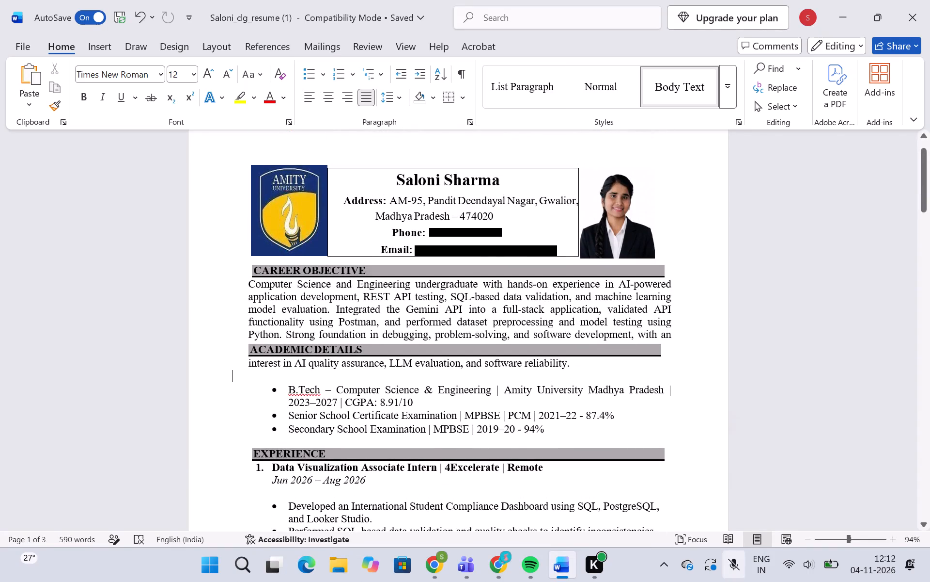
click(475, 344)
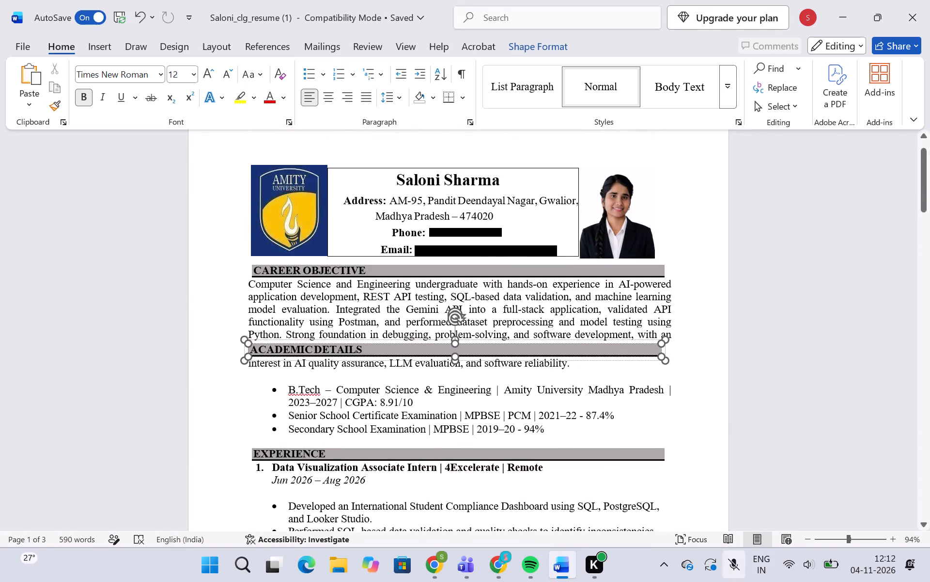
drag(439, 340, 438, 354)
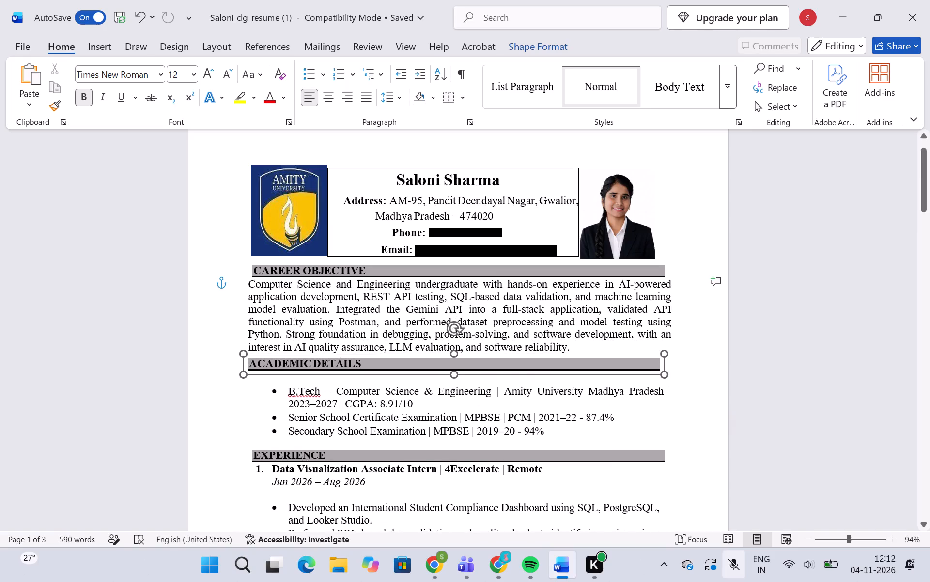
drag(438, 354, 438, 353)
click(515, 398)
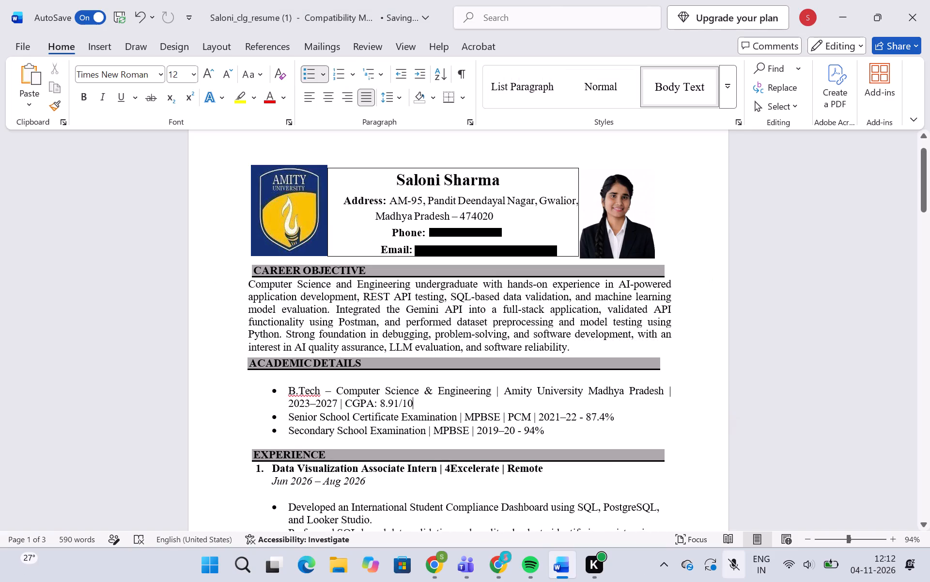
Remove the blank line between the ACADEMIC DETAILS heading and the B.Tech bullet.
click(324, 379)
key(BackSpace)
key(BackSpace)
Remove PostgreSQL from the Backend & Databases line under TECHNICAL SKILLS, keeping "MongoDB, MySQL" correctly spaced.
scroll(324, 379, down, 6)
scroll(324, 379, up, 1)
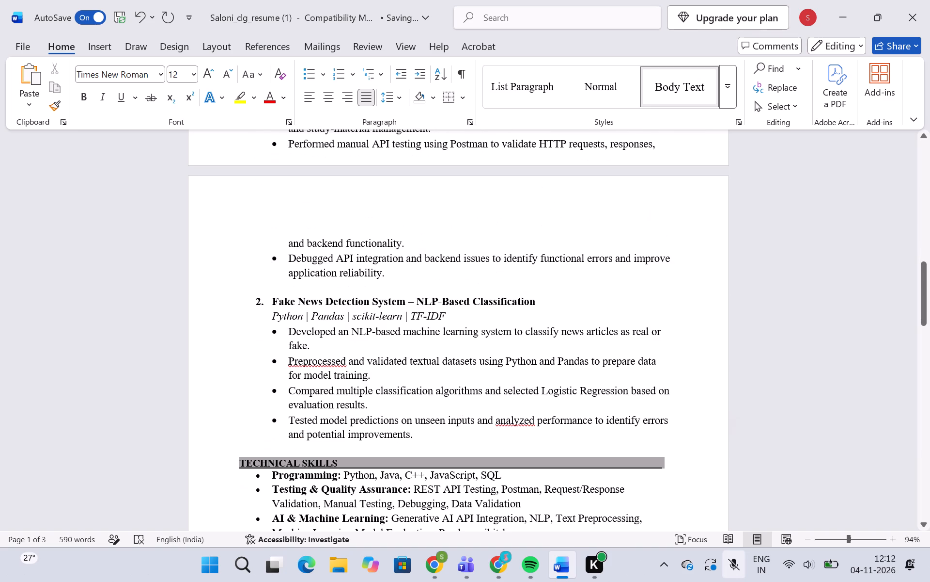
scroll(324, 379, up, 1)
scroll(341, 343, down, 5)
scroll(341, 343, up, 1)
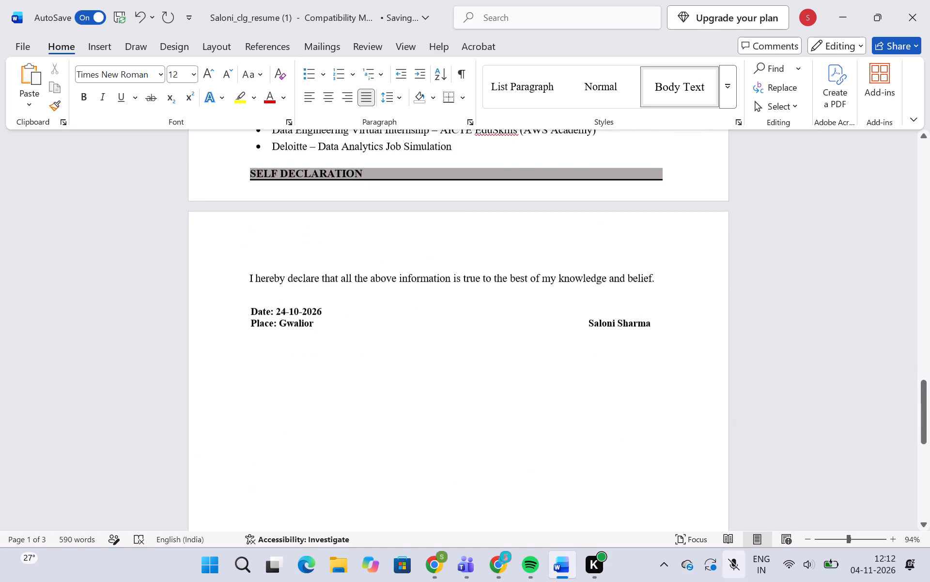
scroll(341, 343, up, 1)
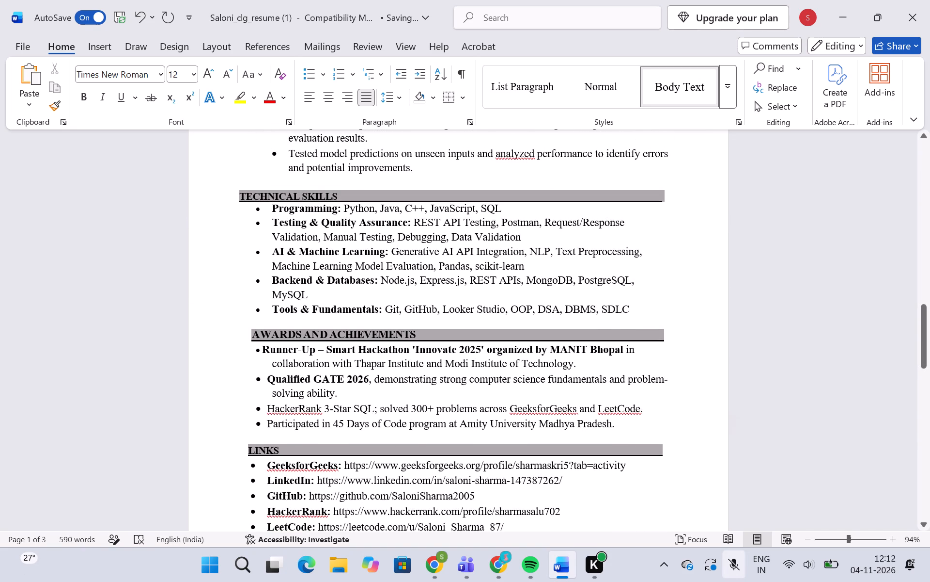
click(638, 282)
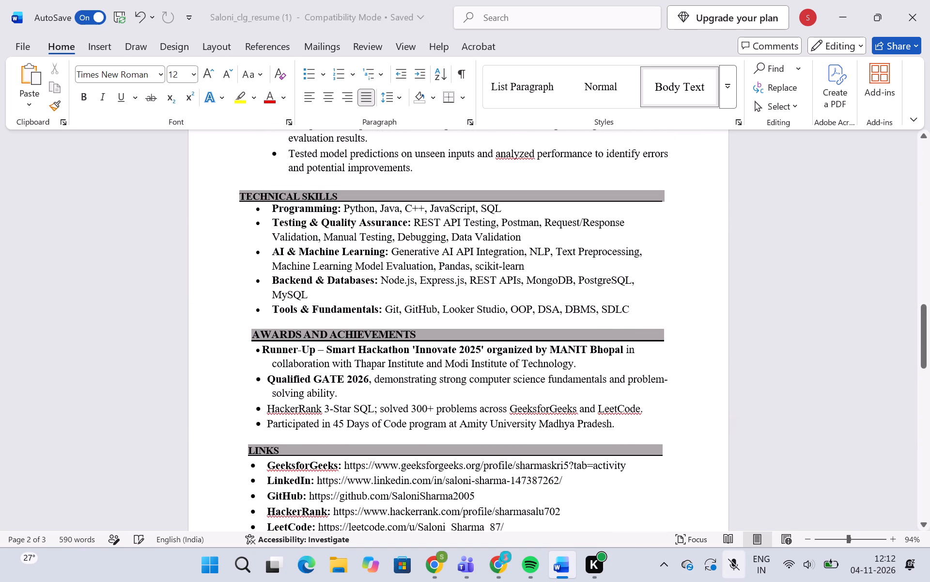
key(BackSpace)
key(BackSpace)
key(BackSpace)
key(BackSpace)
key(BackSpace)
key(BackSpace)
key(BackSpace)
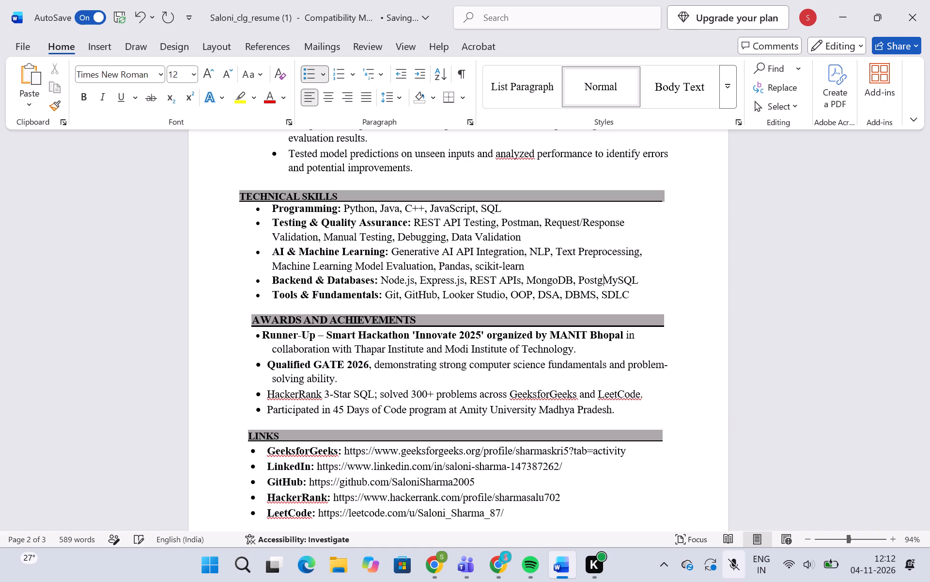
key(BackSpace)
key(BackSpace)
key(BackSpace)
key(BackSpace)
key(BackSpace)
key(BackSpace)
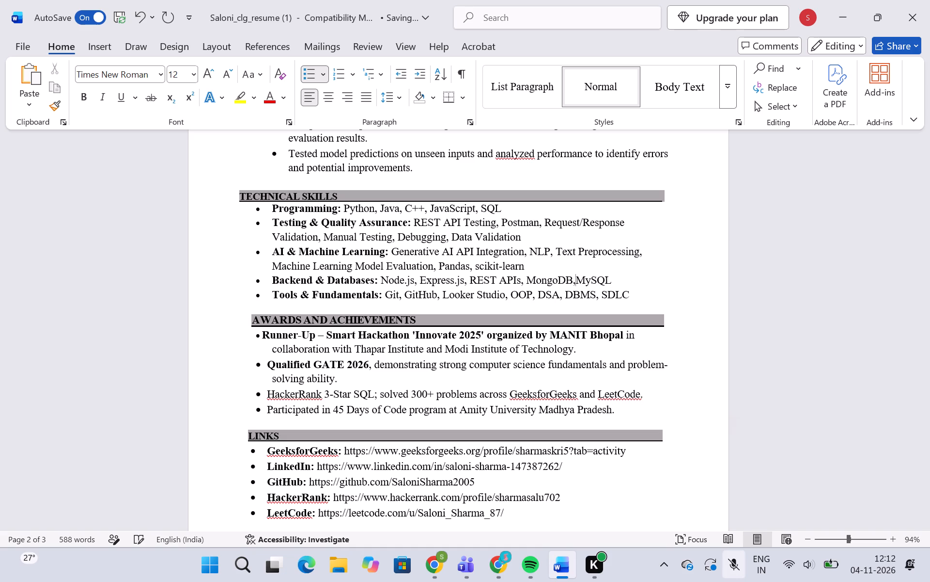
key(space)
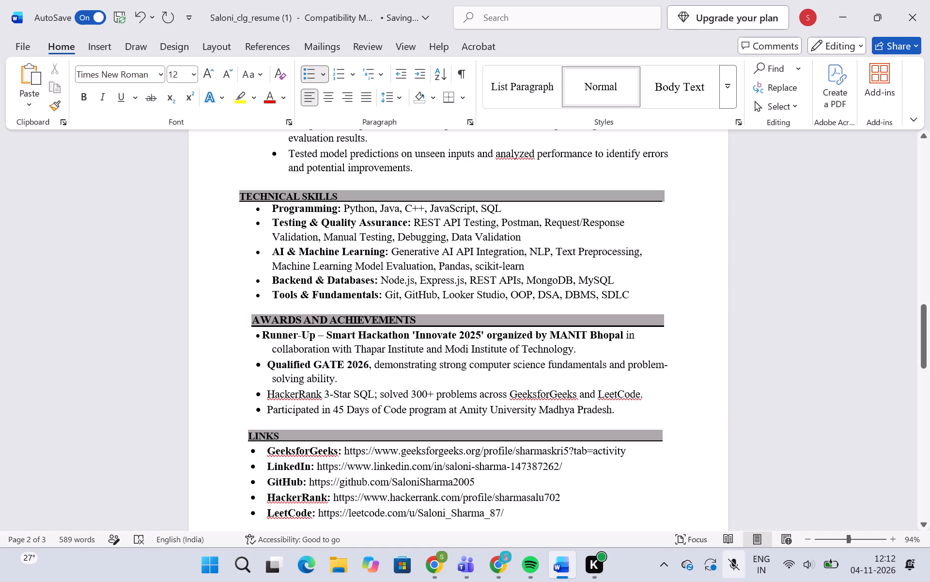
Remove Manual Testing from the Testing & Quality Assurance line so it reads "Request/Response Validation, Debugging, Data Validation".
click(392, 239)
key(Right)
key(BackSpace)
key(BackSpace)
key(BackSpace)
key(BackSpace)
key(BackSpace)
key(BackSpace)
key(BackSpace)
key(BackSpace)
key(BackSpace)
key(BackSpace)
key(BackSpace)
key(BackSpace)
key(BackSpace)
key(BackSpace)
key(BackSpace)
key(BackSpace)
key(BackSpace)
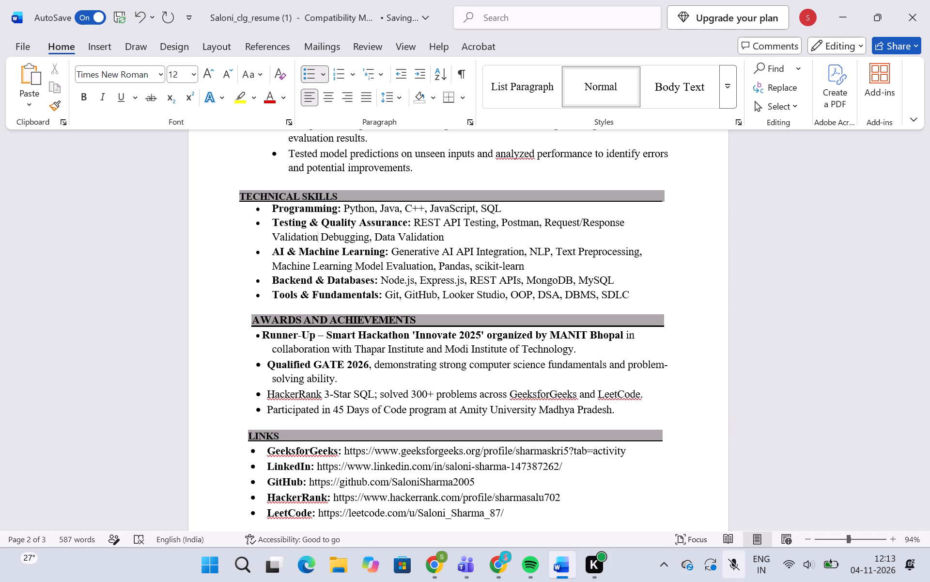
key(comma)
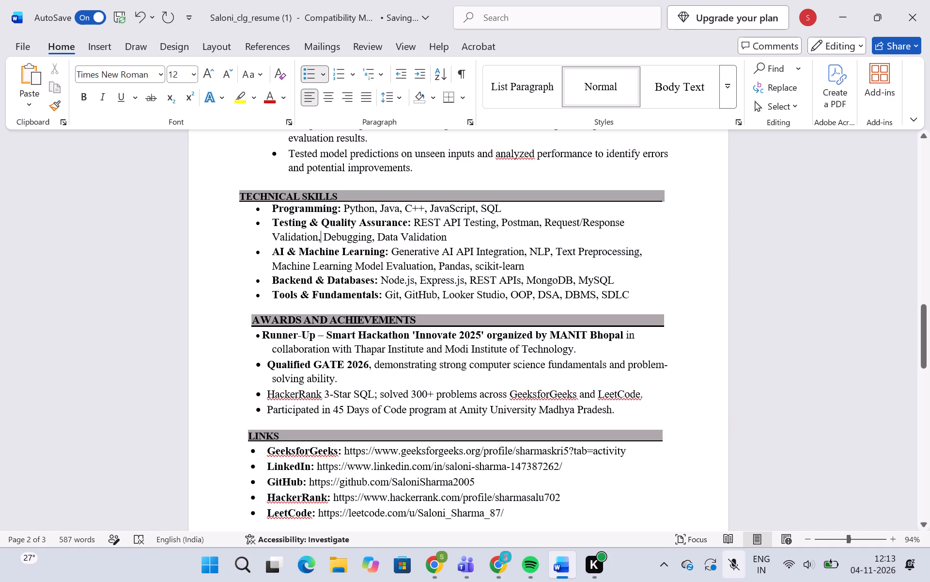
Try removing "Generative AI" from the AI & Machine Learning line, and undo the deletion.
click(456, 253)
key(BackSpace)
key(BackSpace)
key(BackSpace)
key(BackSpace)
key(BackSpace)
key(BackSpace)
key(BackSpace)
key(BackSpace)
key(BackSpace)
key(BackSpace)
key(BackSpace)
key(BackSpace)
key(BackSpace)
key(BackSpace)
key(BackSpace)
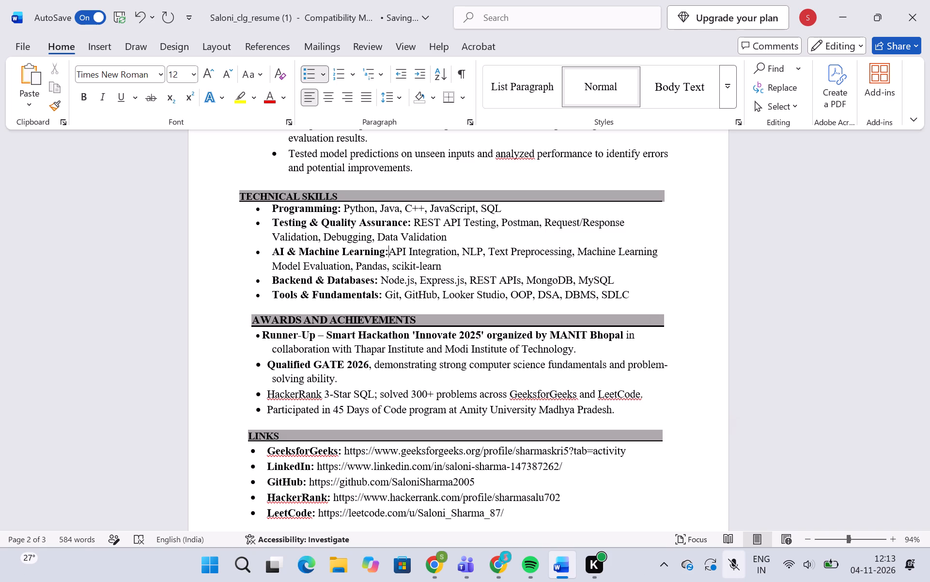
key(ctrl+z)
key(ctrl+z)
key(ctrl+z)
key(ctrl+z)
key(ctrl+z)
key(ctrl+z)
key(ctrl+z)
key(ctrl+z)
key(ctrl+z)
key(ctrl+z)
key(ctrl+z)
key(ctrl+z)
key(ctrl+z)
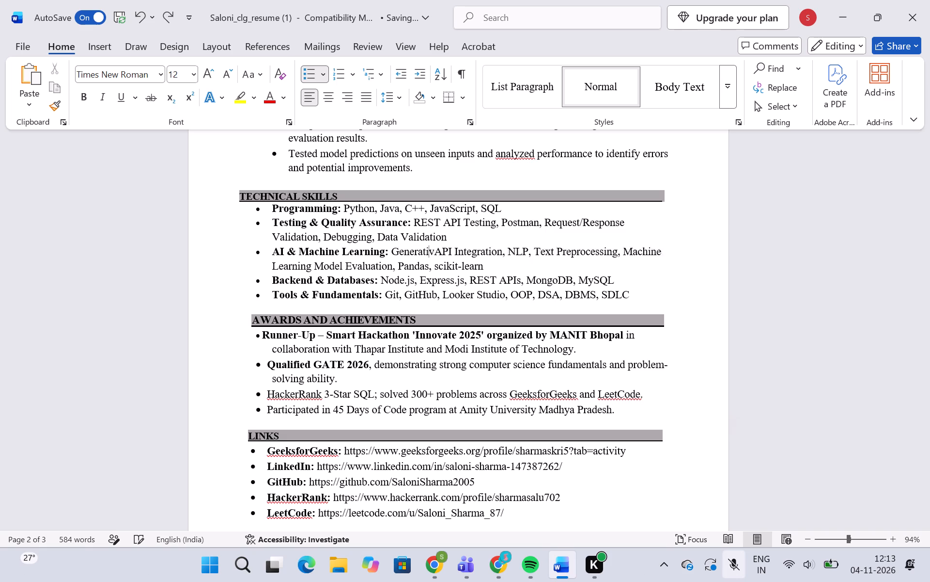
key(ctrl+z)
Separate the first AI & Machine Learning skills with a comma and space so they read "Generative AI, API Integration".
text(,)
key(space)
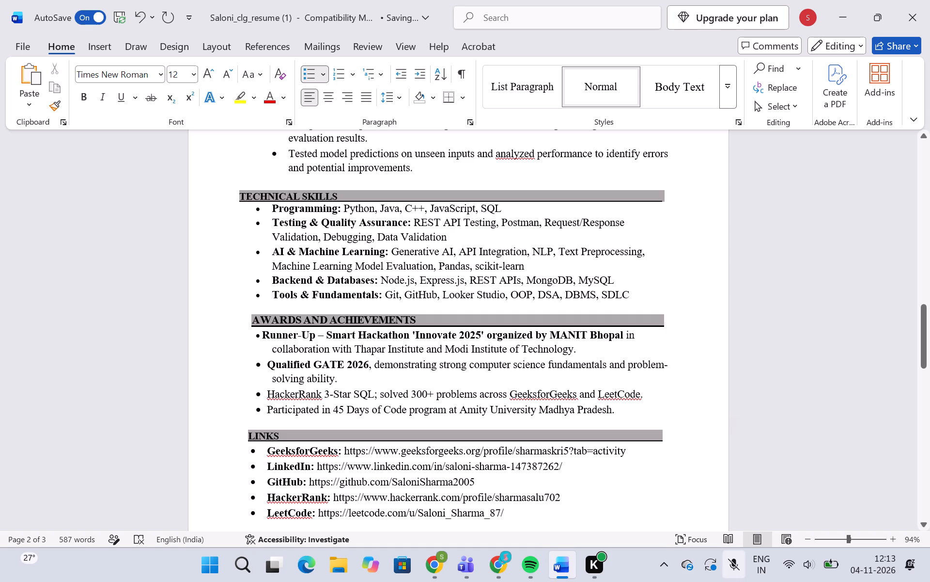
Remove Looker Studio from the Tools & Fundamentals line so OOP directly follows GitHub in the list.
click(506, 299)
key(Right)
key(BackSpace)
key(BackSpace)
key(BackSpace)
key(BackSpace)
key(BackSpace)
key(BackSpace)
key(BackSpace)
key(BackSpace)
key(BackSpace)
key(BackSpace)
key(BackSpace)
key(BackSpace)
key(BackSpace)
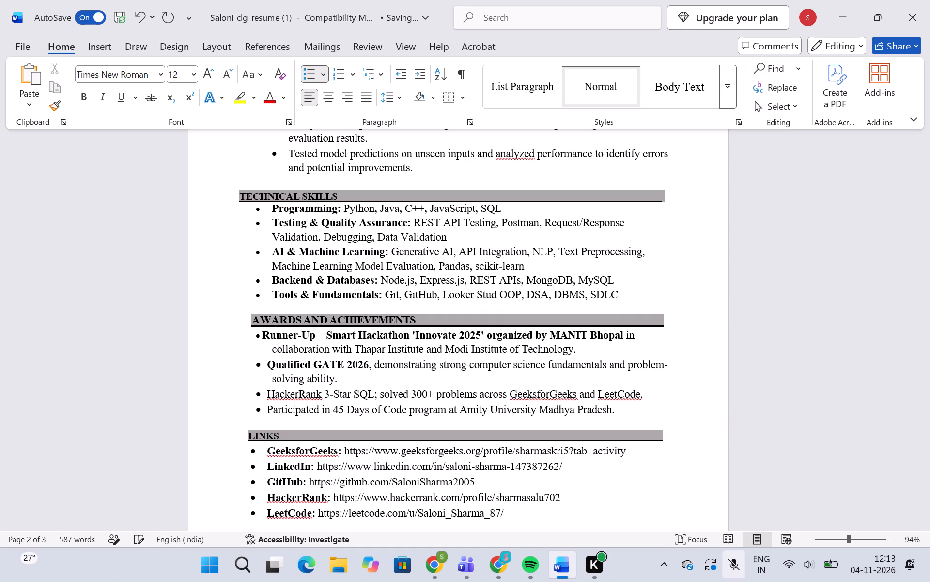
key(BackSpace)
key(BackSpace)
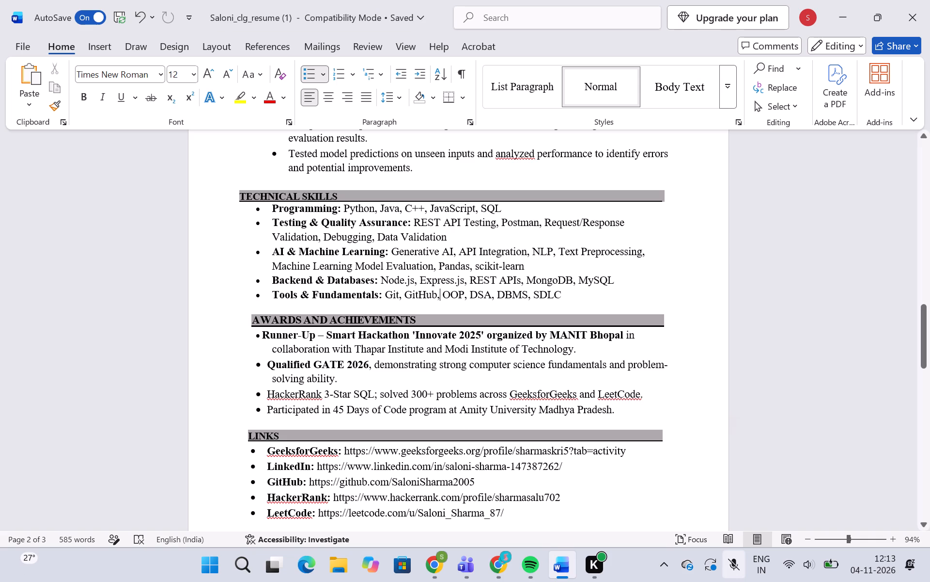
Review the spacing and page flow of the resume's Academic Details, Experience, Projects and Technical Skills sections.
scroll(409, 296, up, 3)
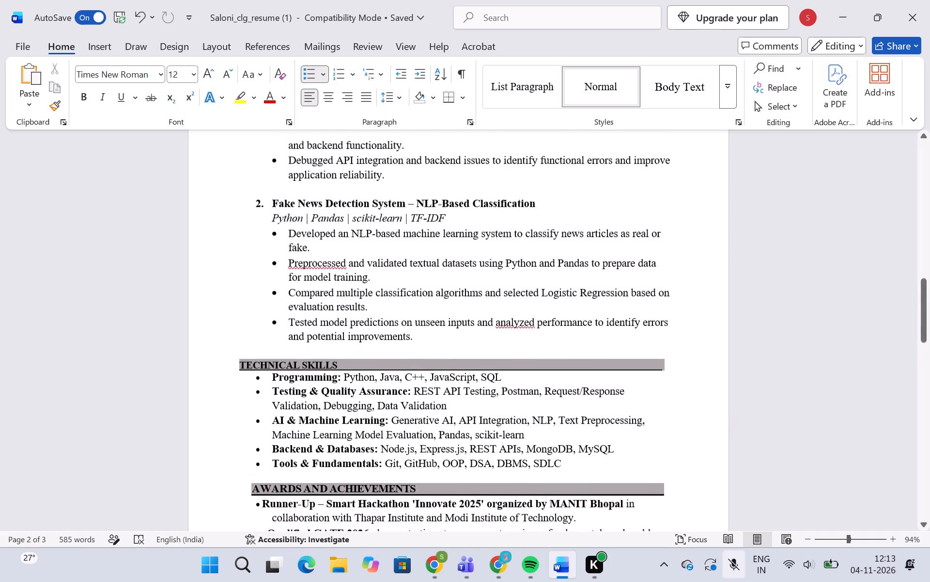
scroll(409, 296, up, 6)
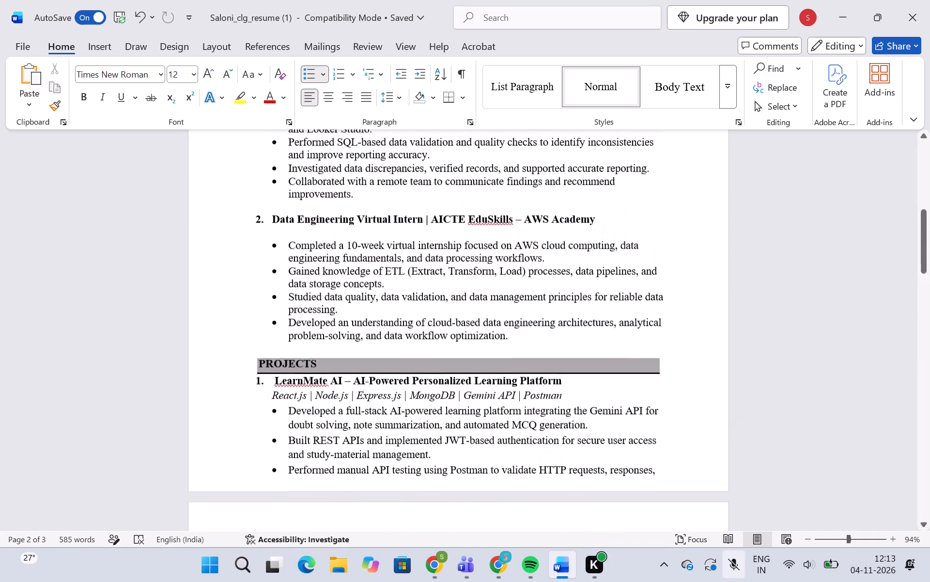
click(396, 348)
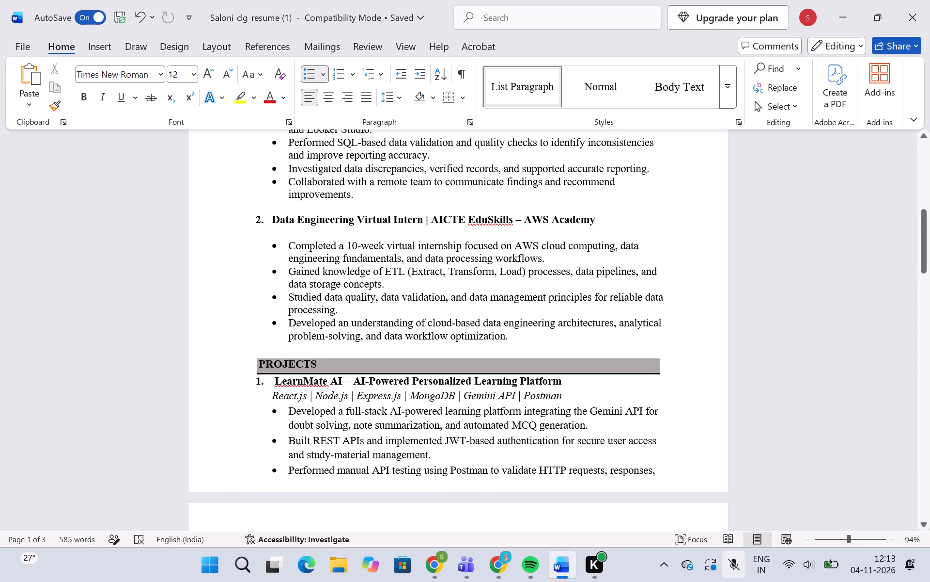
click(383, 231)
scroll(383, 231, up, 3)
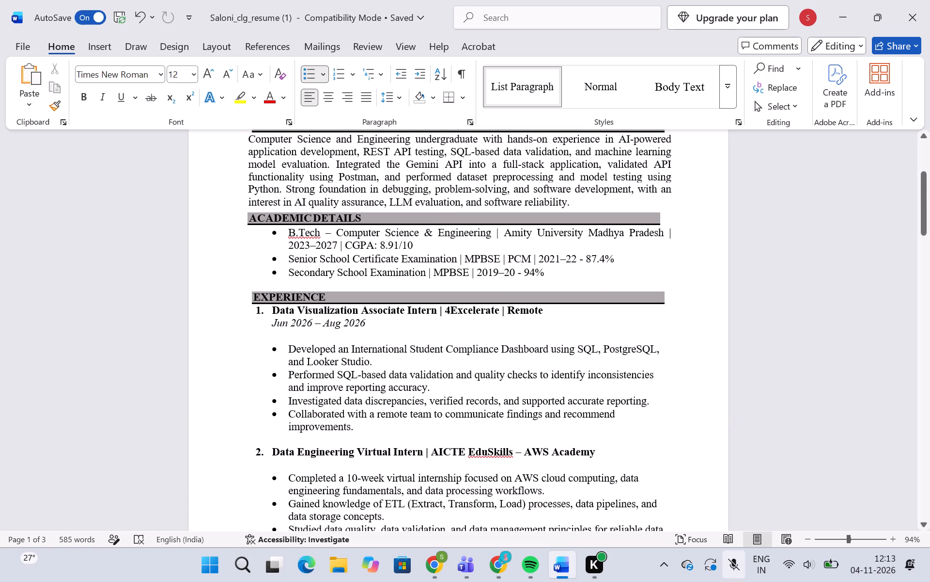
scroll(373, 415, down, 6)
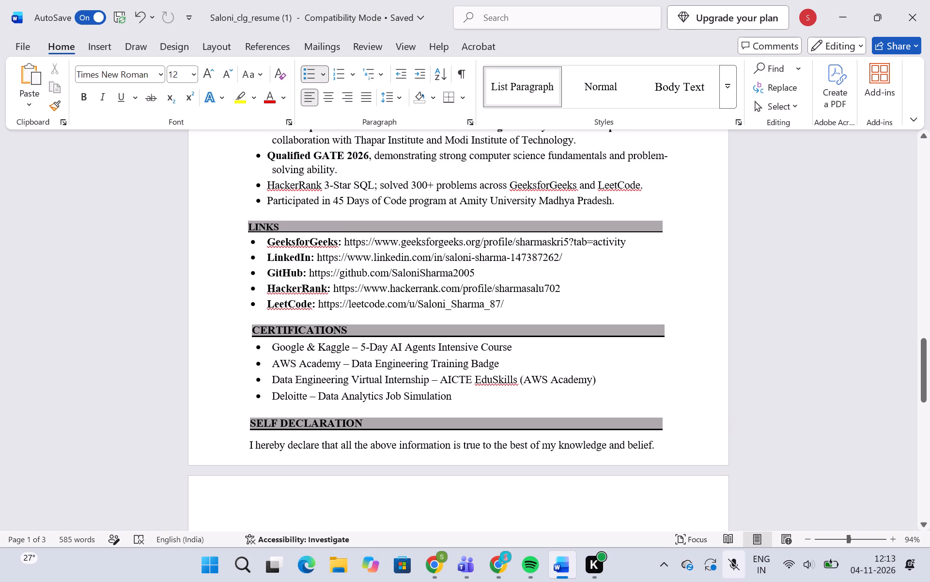
scroll(373, 415, up, 4)
scroll(373, 415, down, 2)
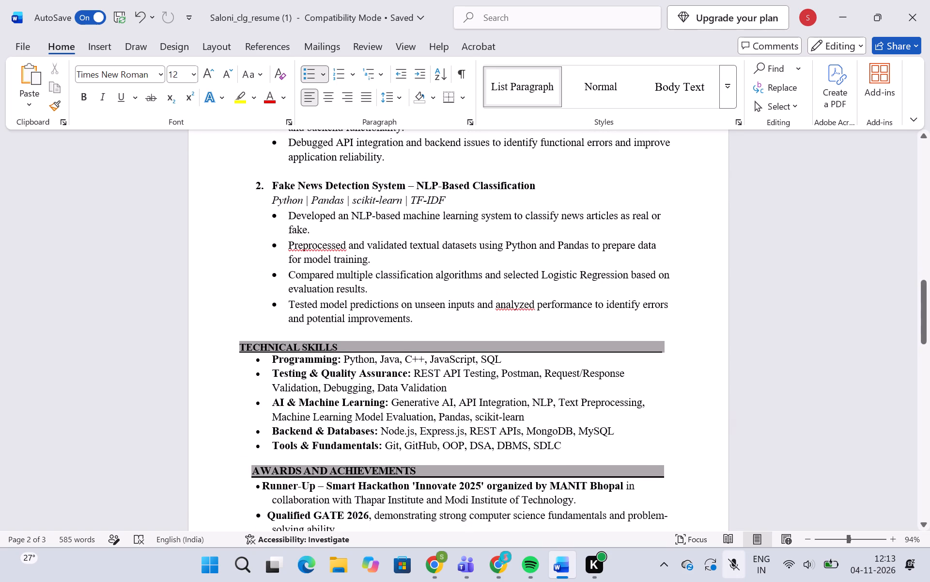
scroll(373, 415, up, 4)
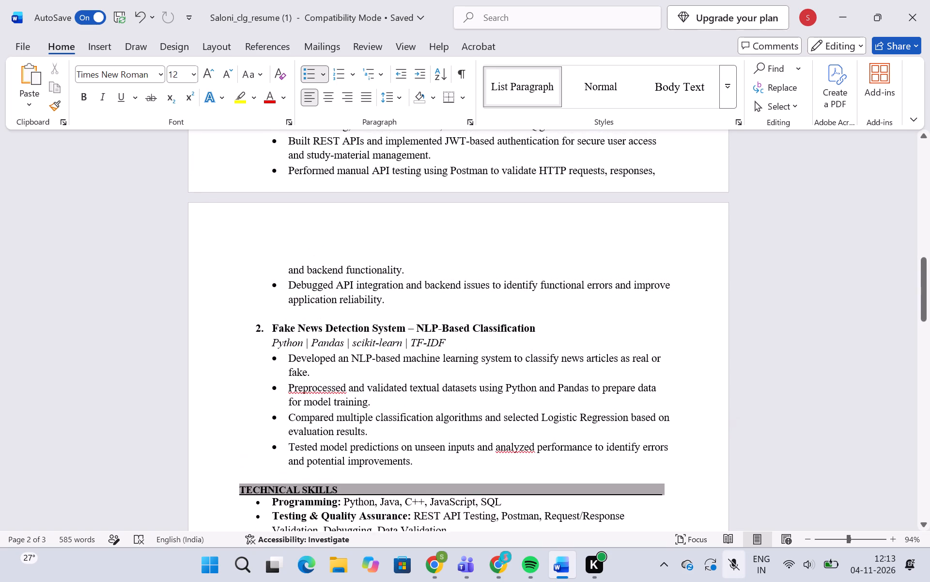
scroll(373, 415, up, 2)
scroll(373, 415, down, 4)
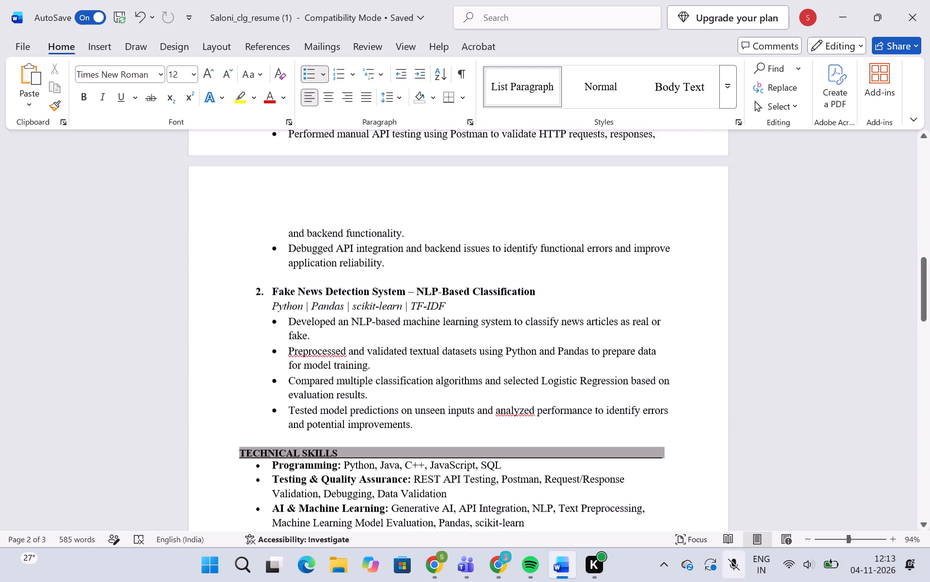
Check how the Certifications, Self Declaration and the date, place and name lines fall across the last two pages.
scroll(373, 415, down, 3)
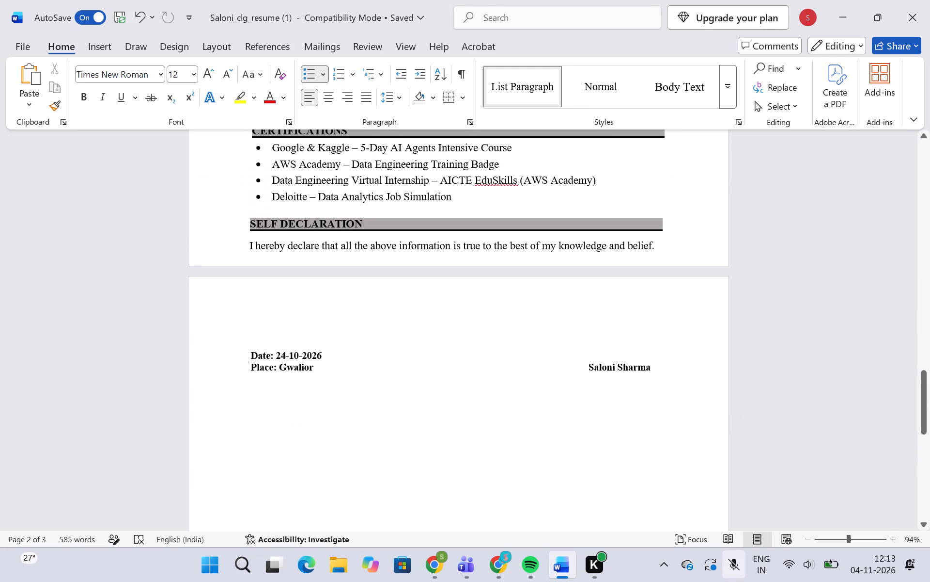
scroll(373, 415, down, 1)
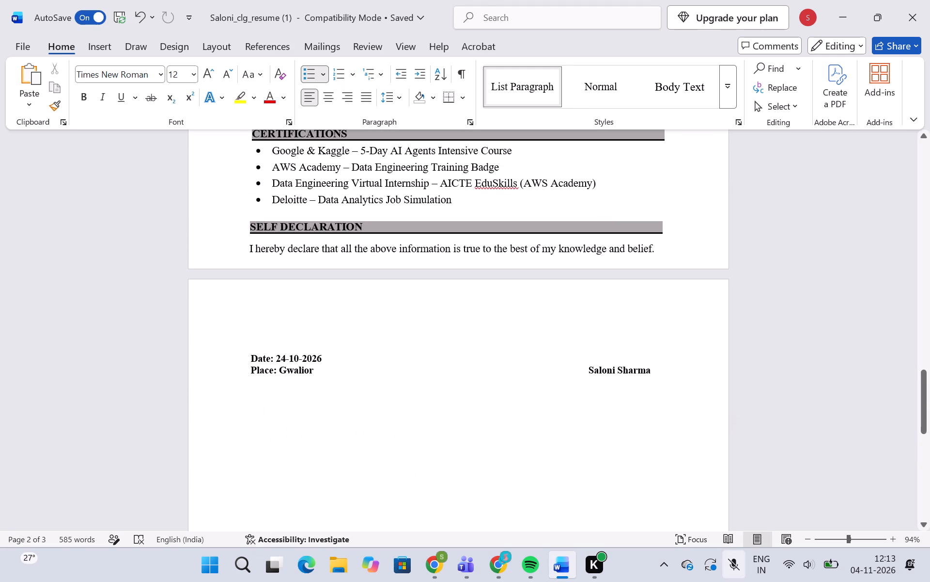
scroll(451, 376, up, 5)
scroll(451, 376, down, 3)
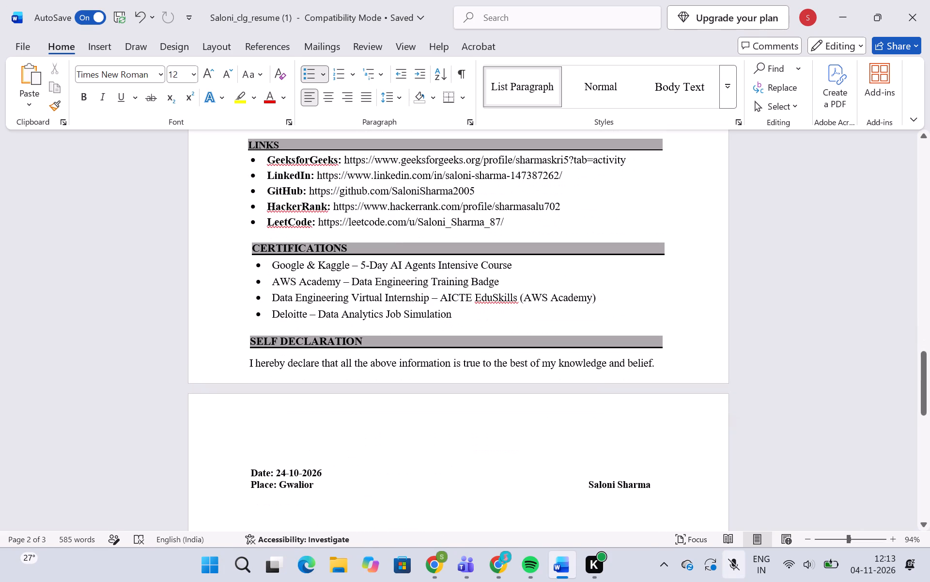
scroll(614, 414, down, 1)
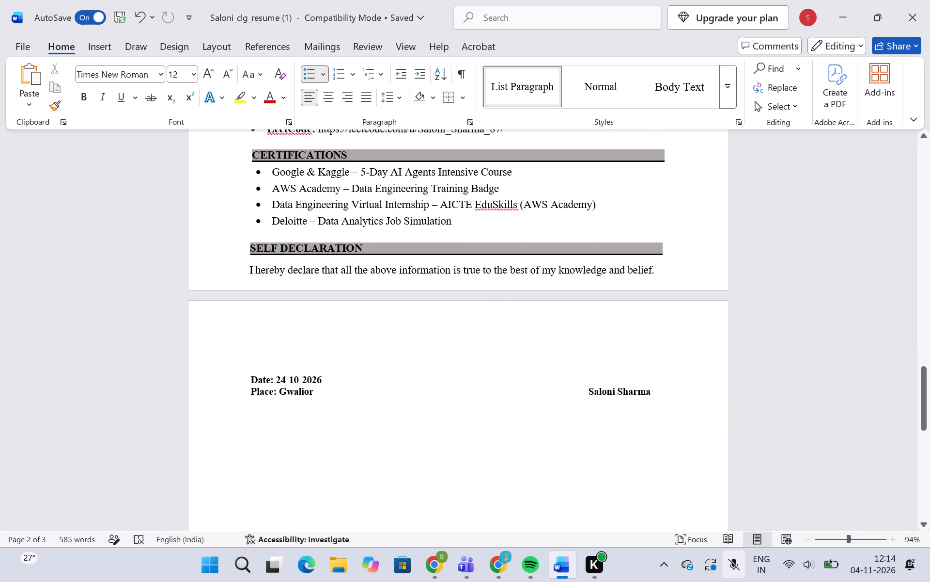
click(661, 389)
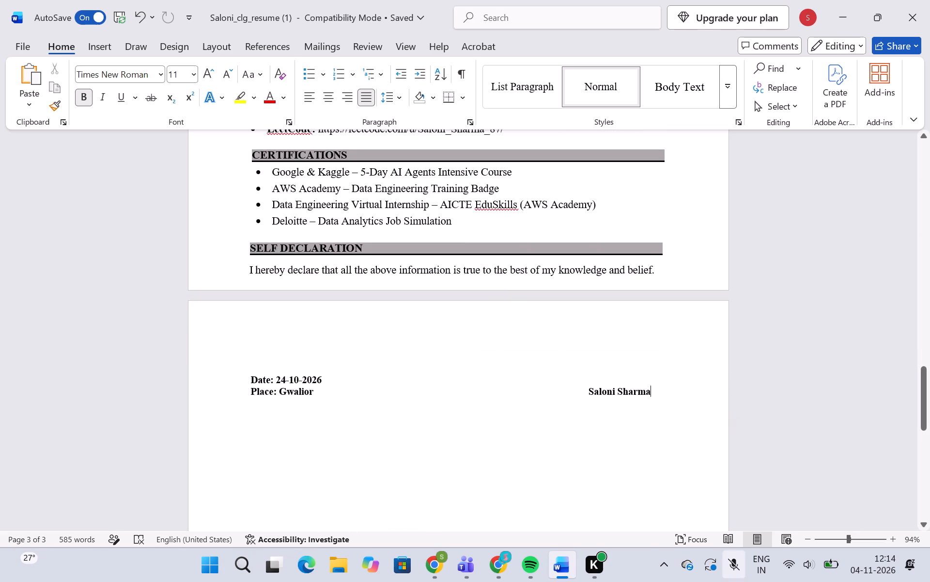
click(667, 388)
scroll(667, 388, up, 4)
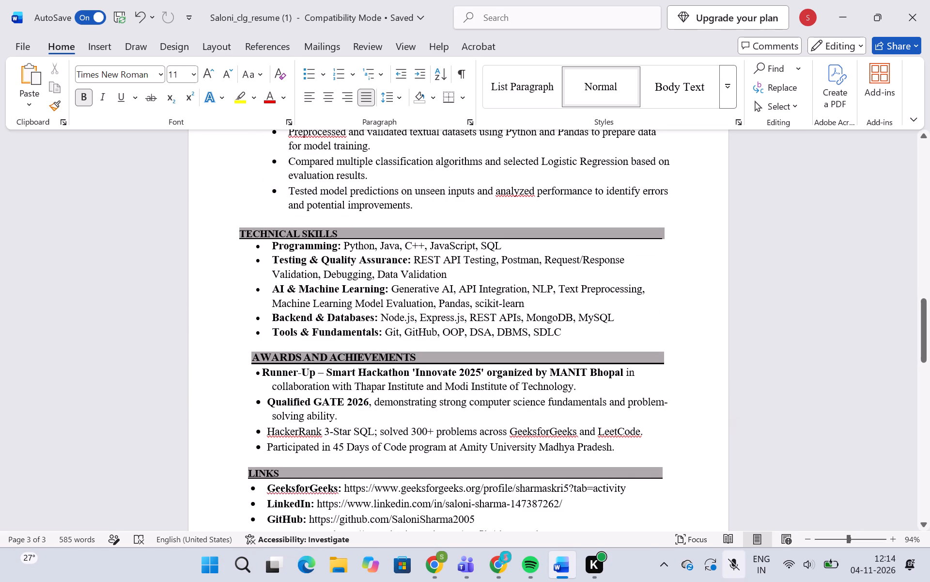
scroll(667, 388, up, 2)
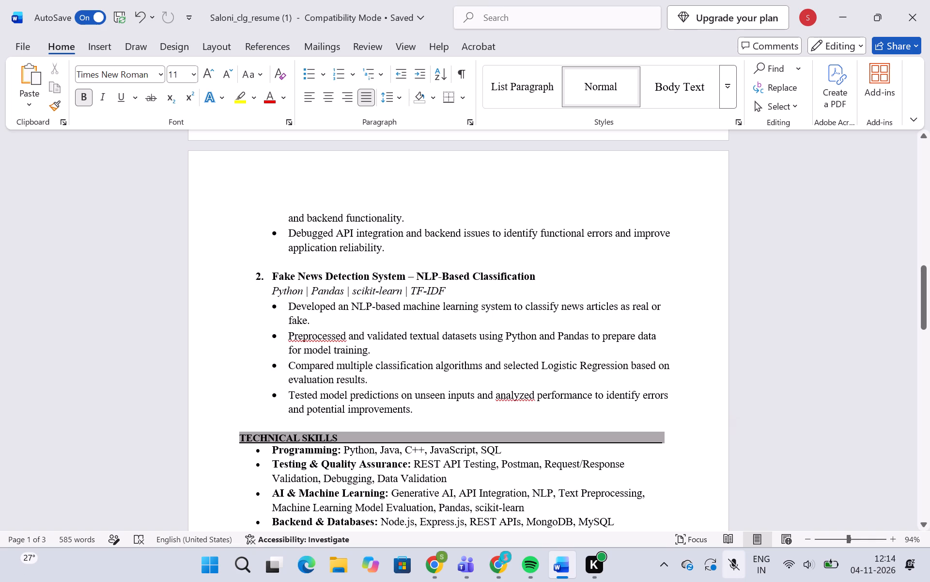
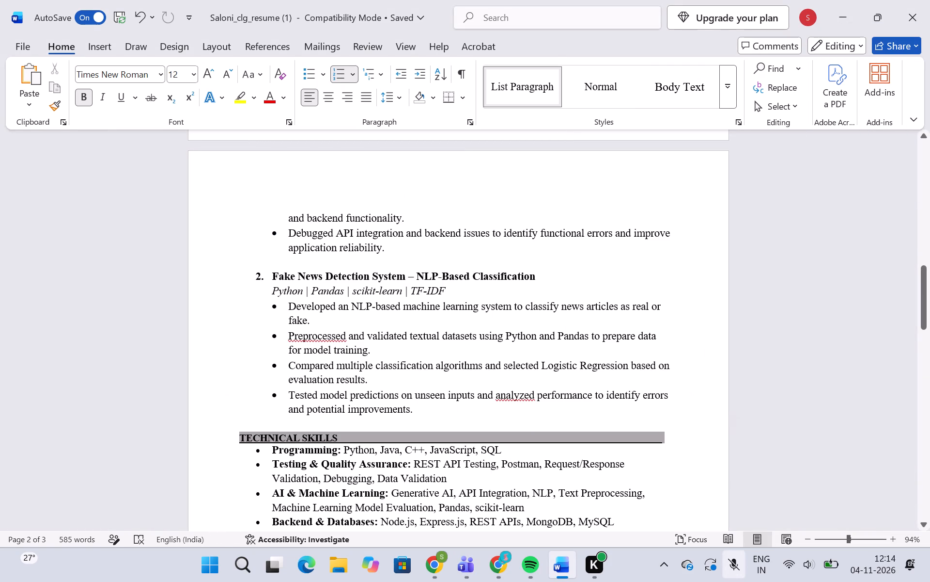
Remove the dash between "Fake News Detection System" and "NLP-Based Classification" in the second project's title.
click(443, 277)
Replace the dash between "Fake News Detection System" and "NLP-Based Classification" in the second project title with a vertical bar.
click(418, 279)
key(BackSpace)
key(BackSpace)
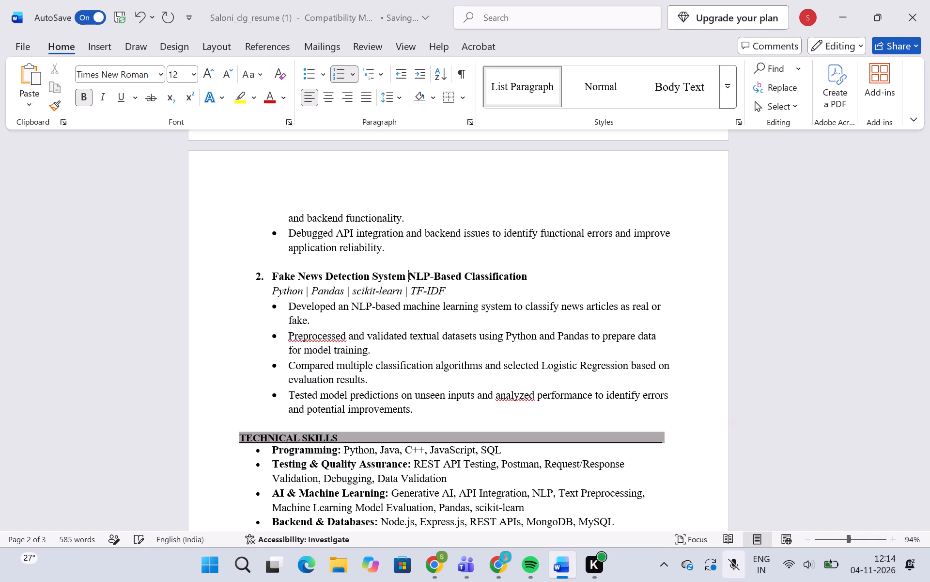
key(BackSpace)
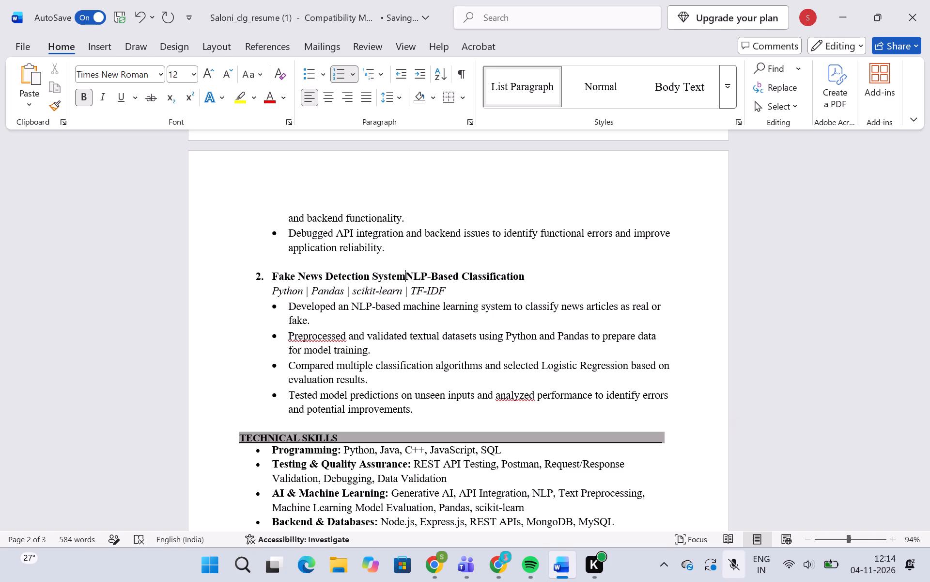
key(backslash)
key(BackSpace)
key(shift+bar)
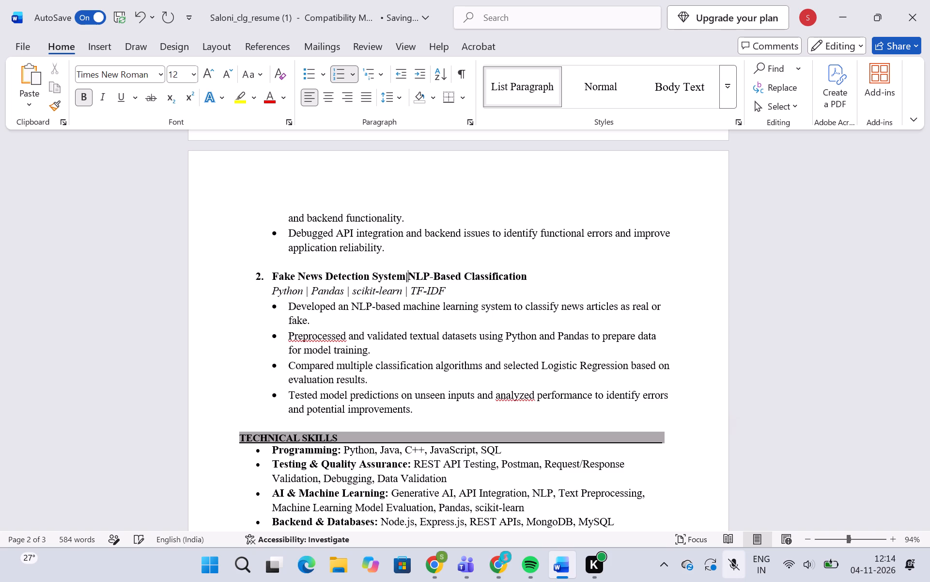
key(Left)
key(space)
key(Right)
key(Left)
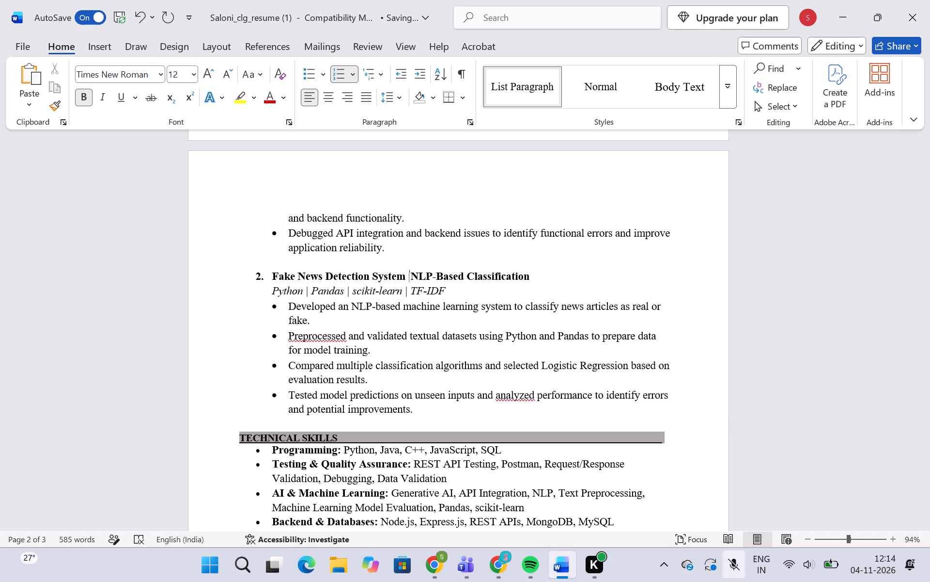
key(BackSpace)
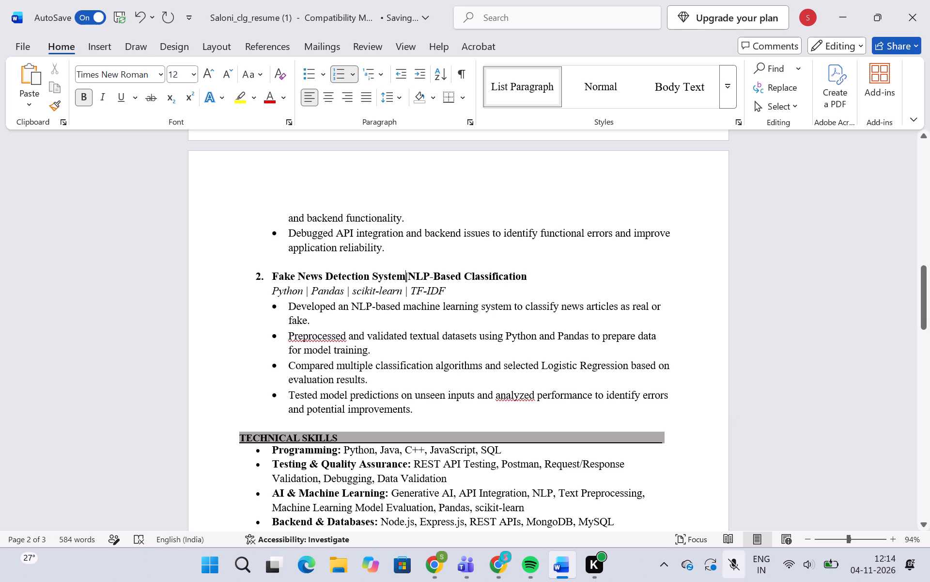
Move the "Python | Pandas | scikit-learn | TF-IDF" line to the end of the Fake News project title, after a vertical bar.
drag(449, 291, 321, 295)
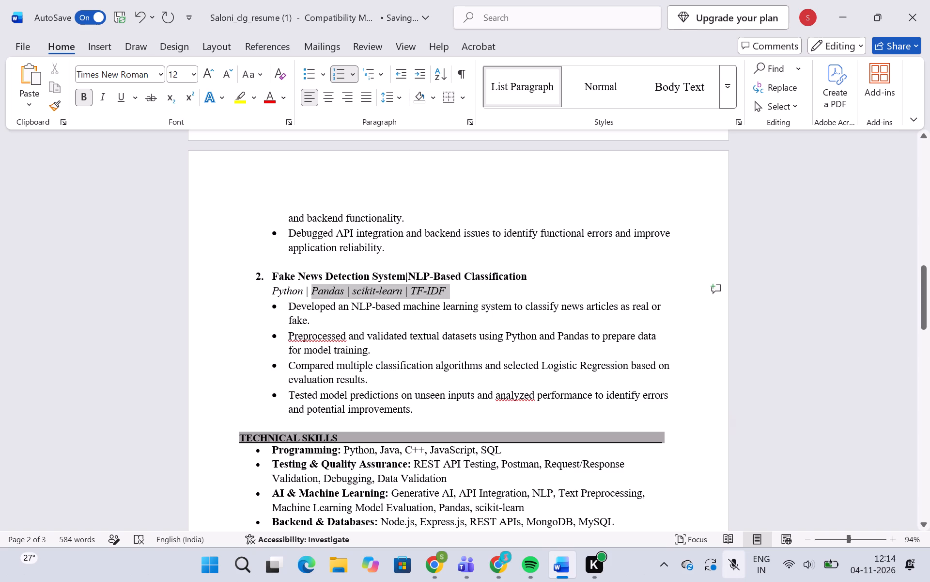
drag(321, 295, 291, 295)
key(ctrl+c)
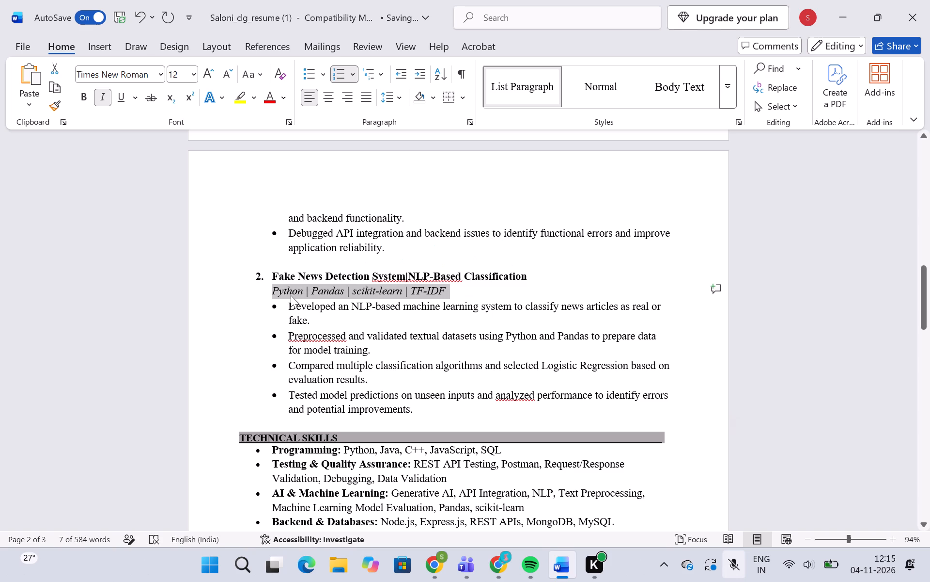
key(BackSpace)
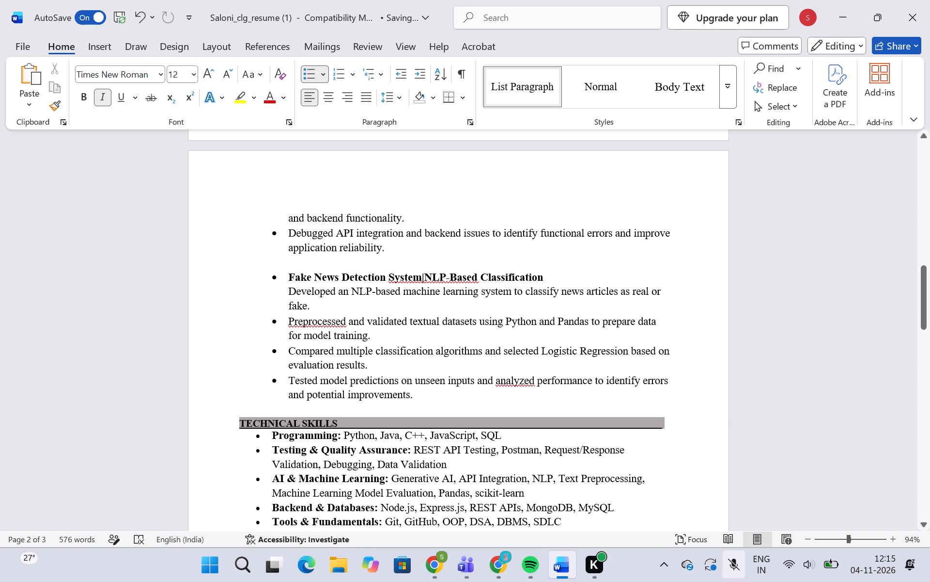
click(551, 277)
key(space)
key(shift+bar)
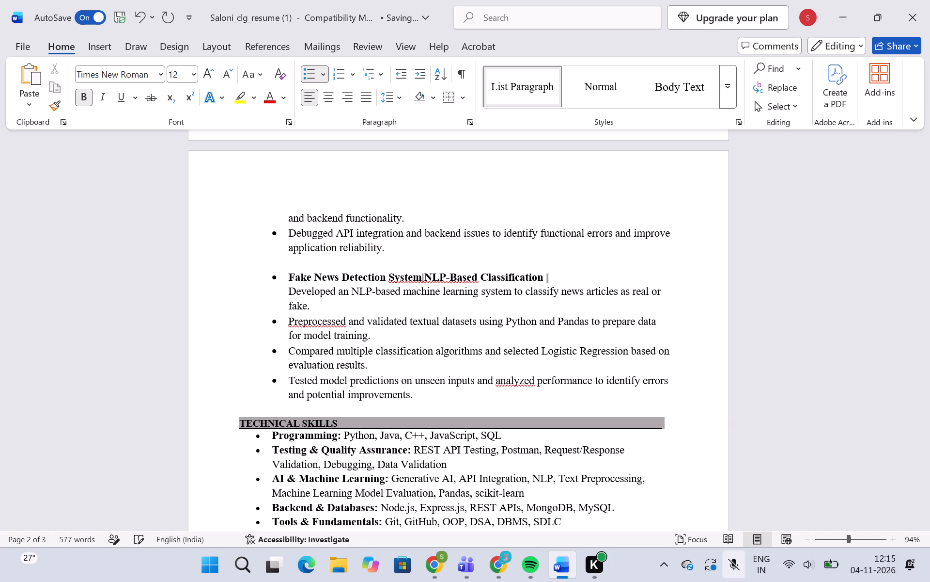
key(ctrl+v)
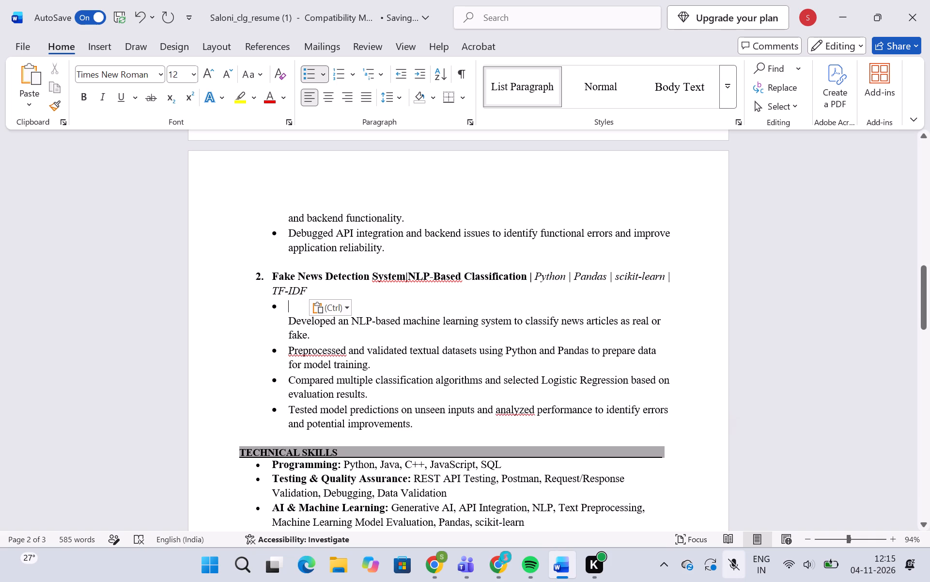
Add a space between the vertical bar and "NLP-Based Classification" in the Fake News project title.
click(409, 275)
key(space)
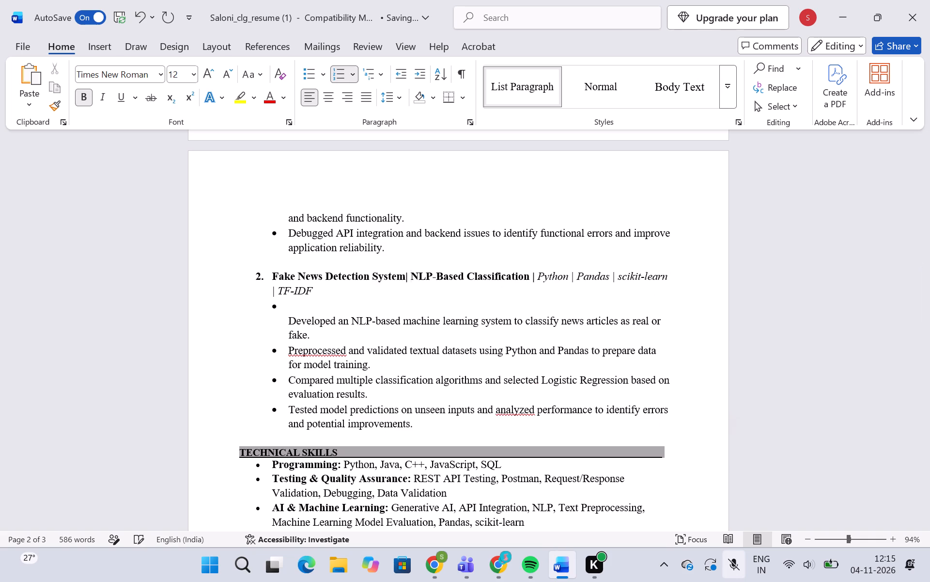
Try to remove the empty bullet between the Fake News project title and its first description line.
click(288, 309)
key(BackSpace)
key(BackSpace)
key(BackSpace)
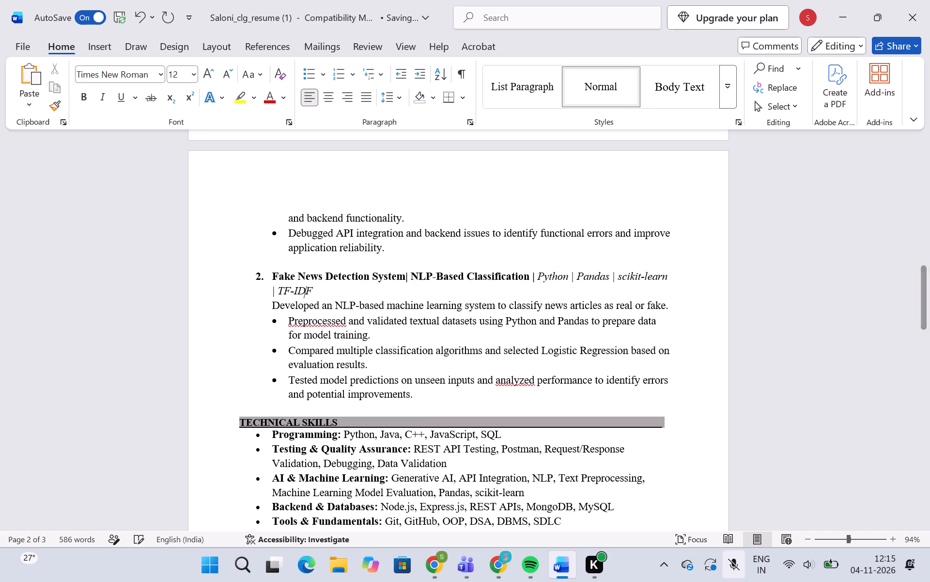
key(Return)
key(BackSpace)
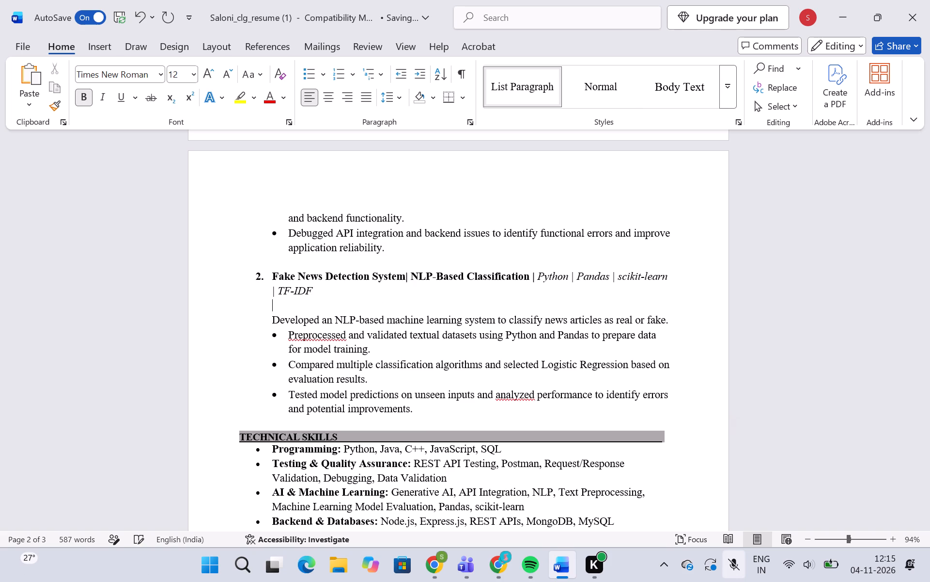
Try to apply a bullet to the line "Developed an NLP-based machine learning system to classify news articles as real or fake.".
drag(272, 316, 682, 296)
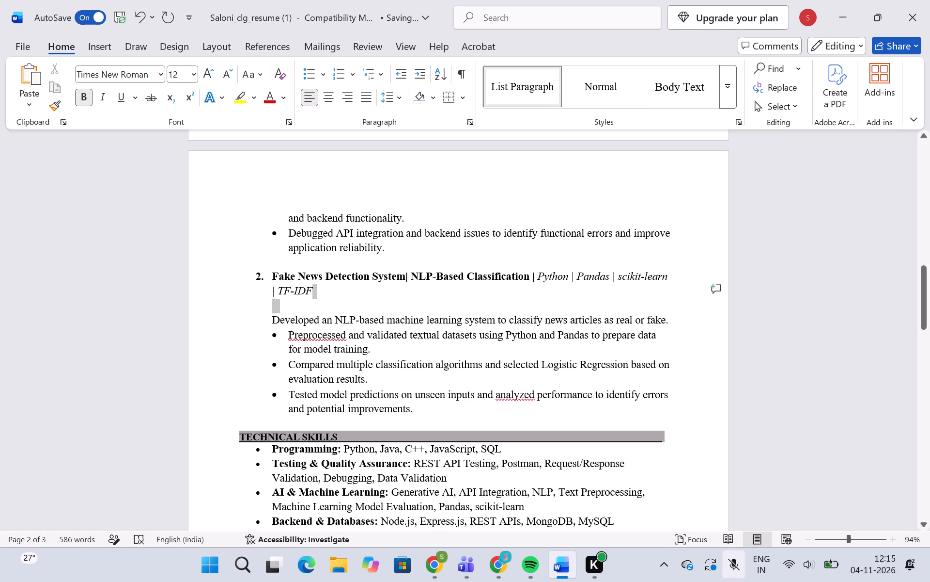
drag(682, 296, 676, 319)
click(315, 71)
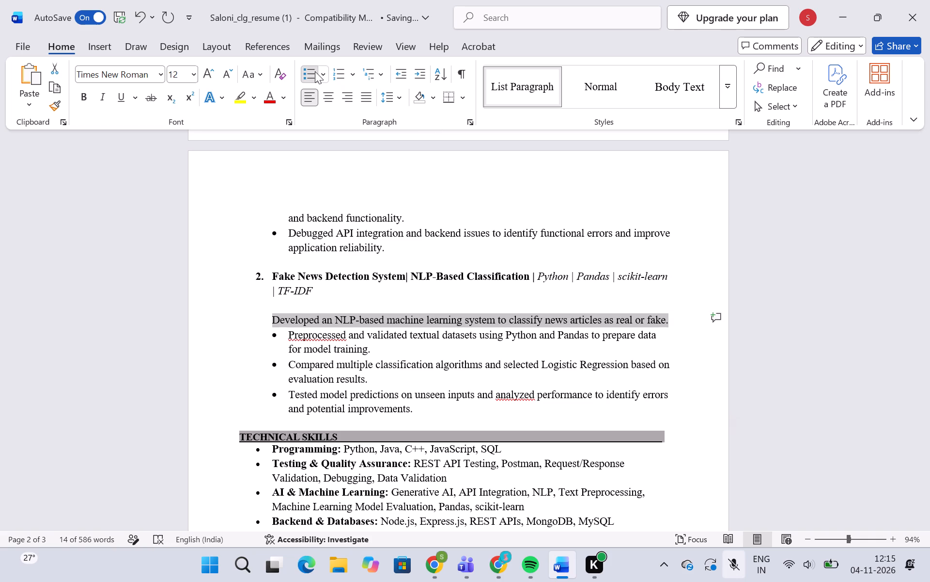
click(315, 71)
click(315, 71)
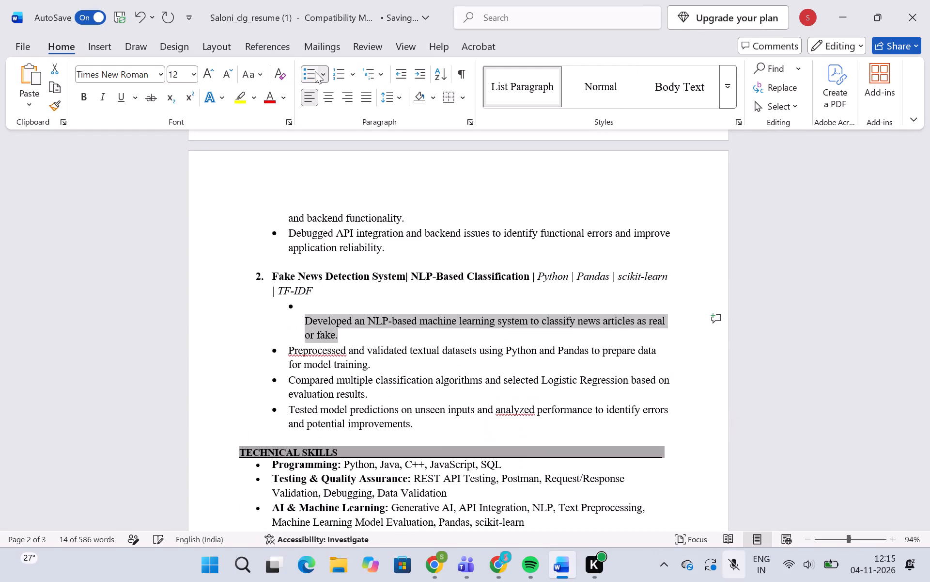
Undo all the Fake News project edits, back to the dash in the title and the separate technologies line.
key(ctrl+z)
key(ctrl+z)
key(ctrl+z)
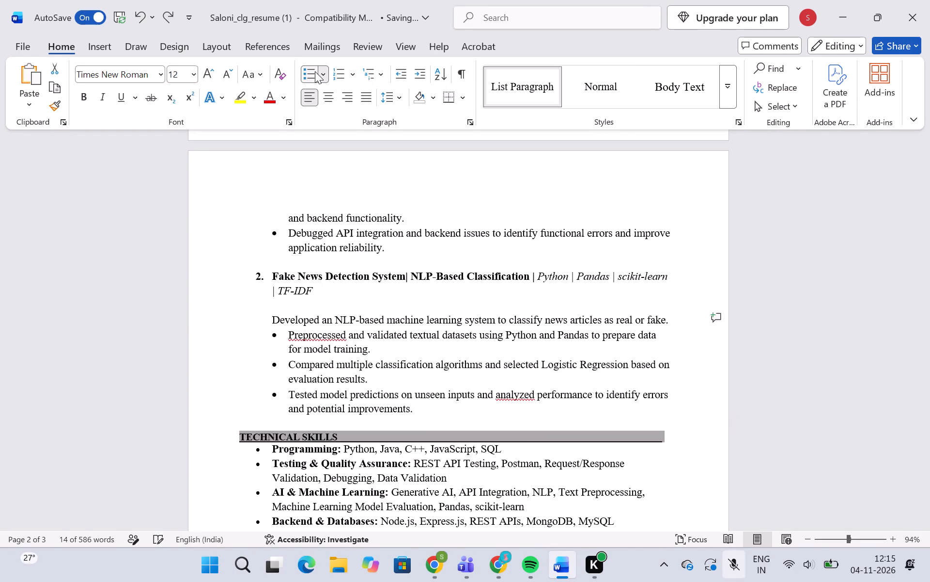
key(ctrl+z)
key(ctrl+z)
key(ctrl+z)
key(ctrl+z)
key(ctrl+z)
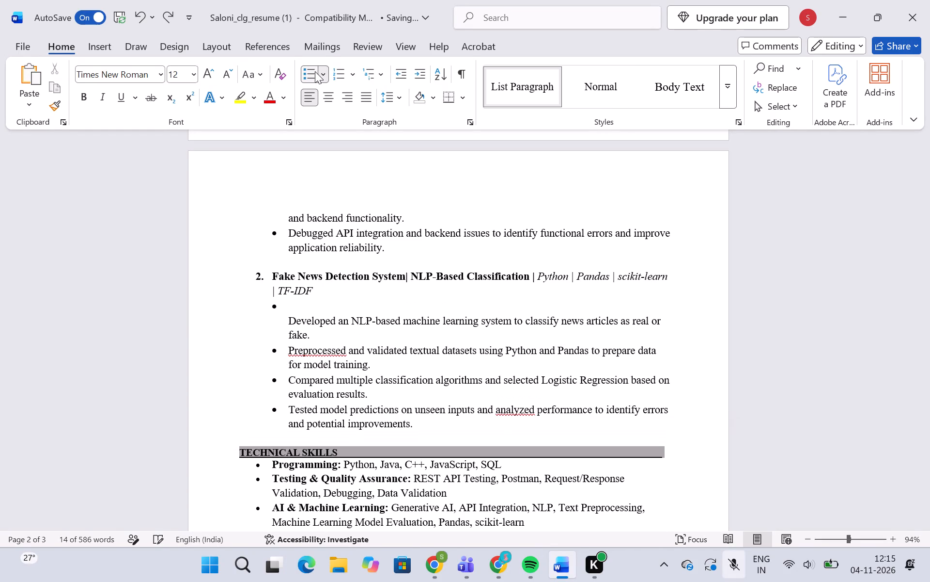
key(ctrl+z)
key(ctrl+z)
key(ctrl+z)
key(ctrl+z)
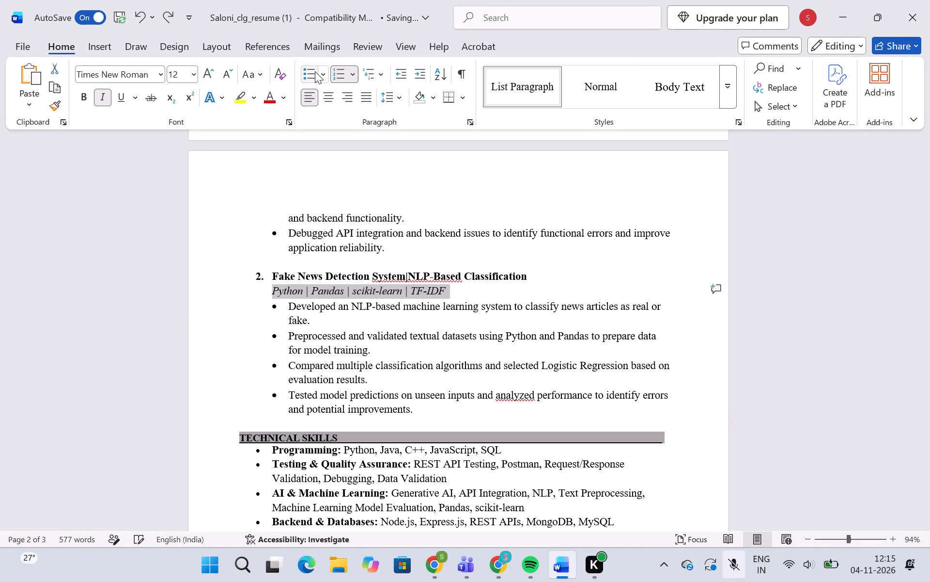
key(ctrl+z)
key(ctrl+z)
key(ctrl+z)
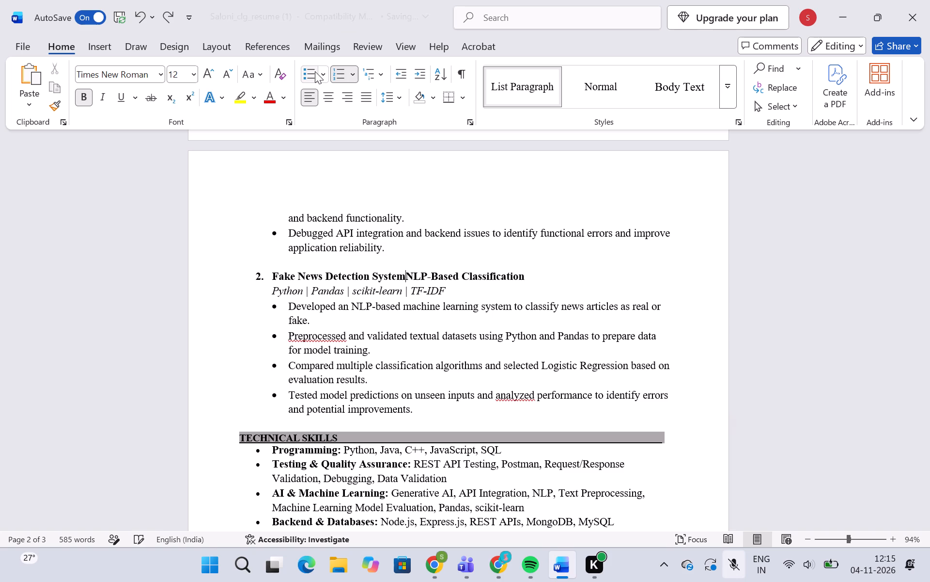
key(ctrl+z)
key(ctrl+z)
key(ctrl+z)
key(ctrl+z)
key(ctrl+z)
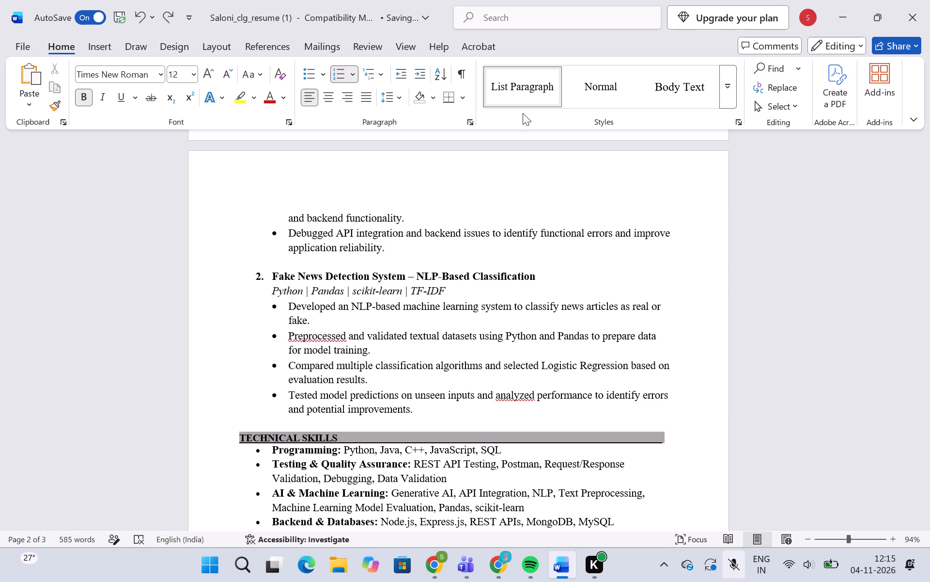
Select the whole Career Objective paragraph on the first page.
scroll(482, 309, up, 1)
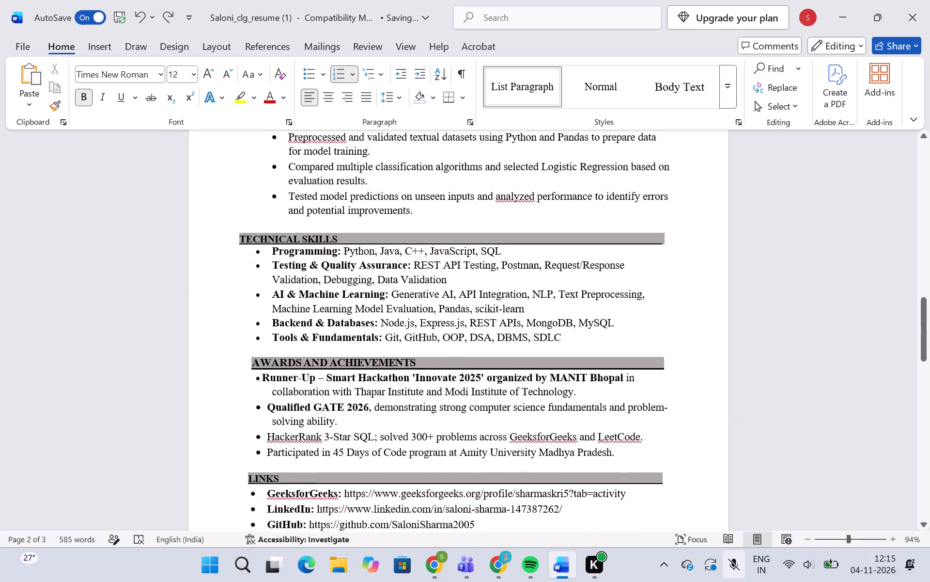
scroll(482, 309, up, 6)
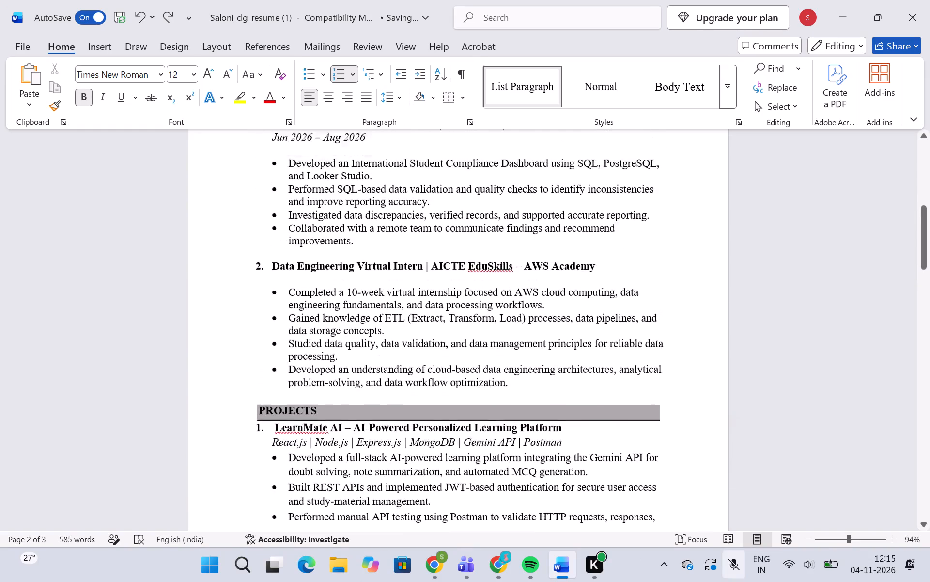
scroll(482, 309, up, 1)
scroll(404, 292, up, 2)
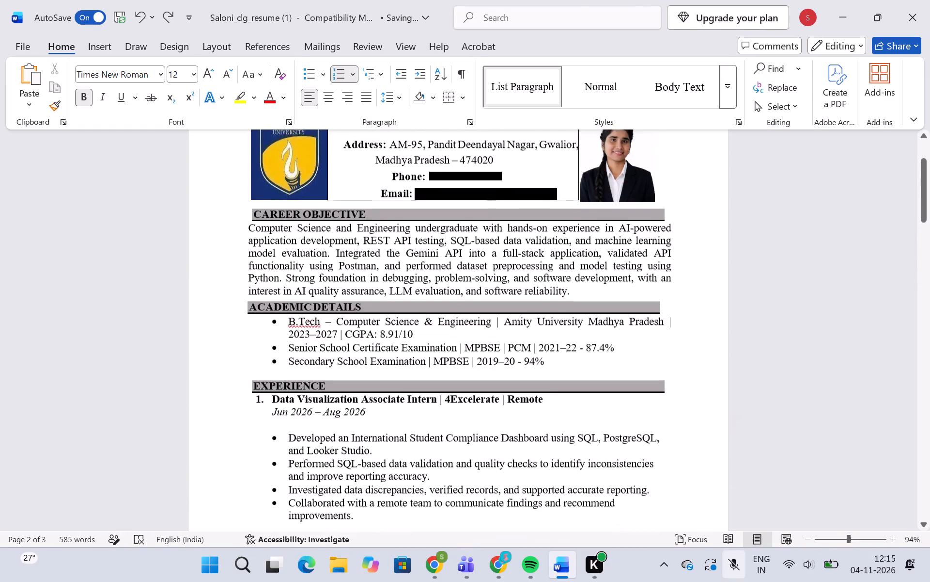
scroll(404, 292, up, 1)
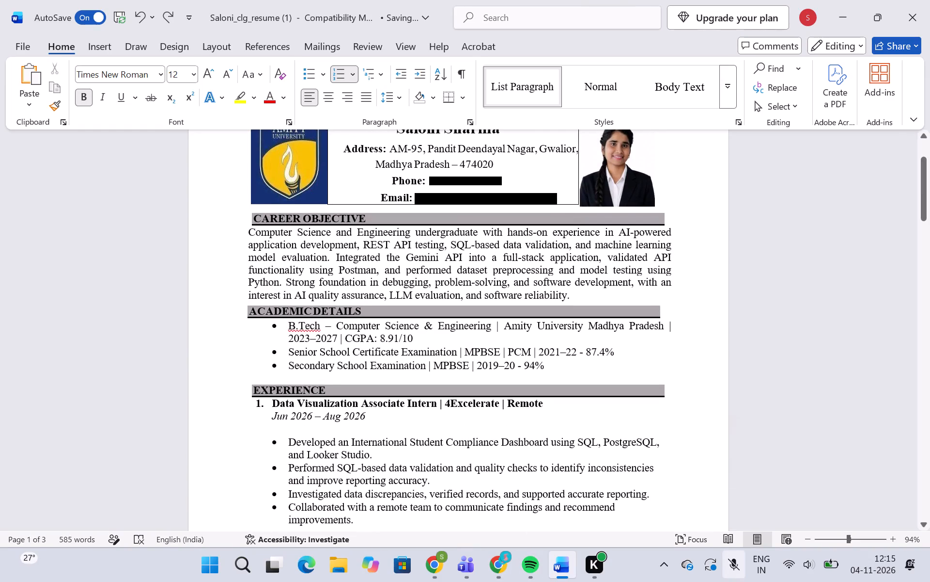
drag(575, 296, 236, 236)
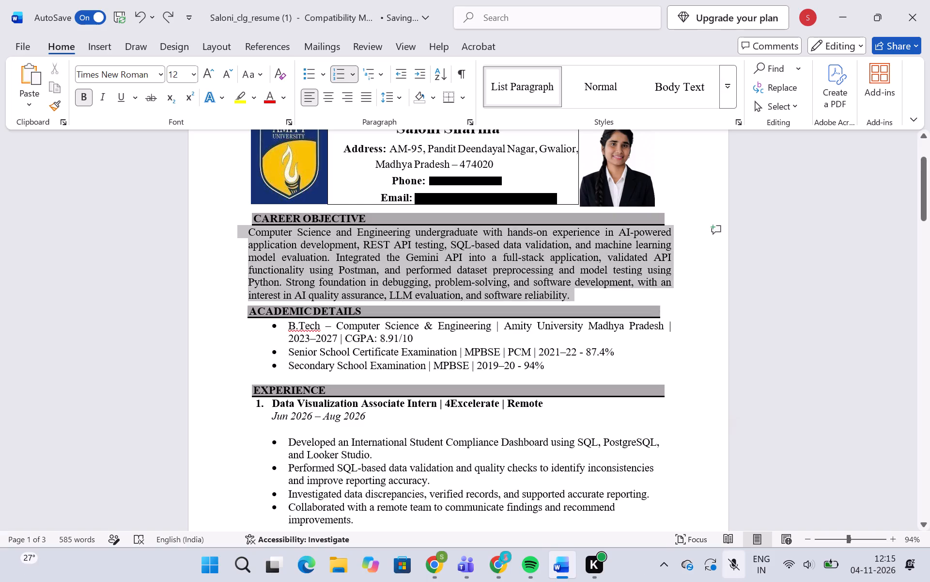
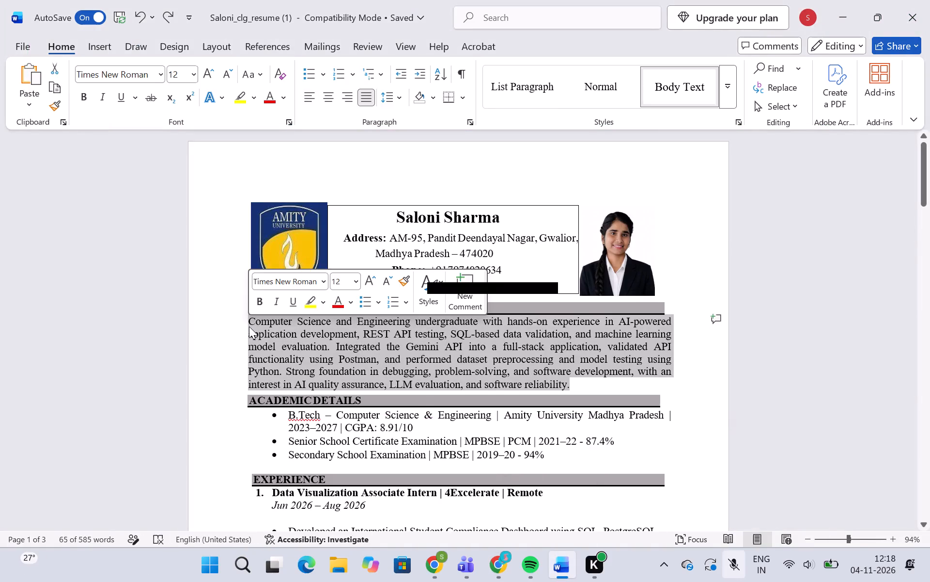
click(359, 283)
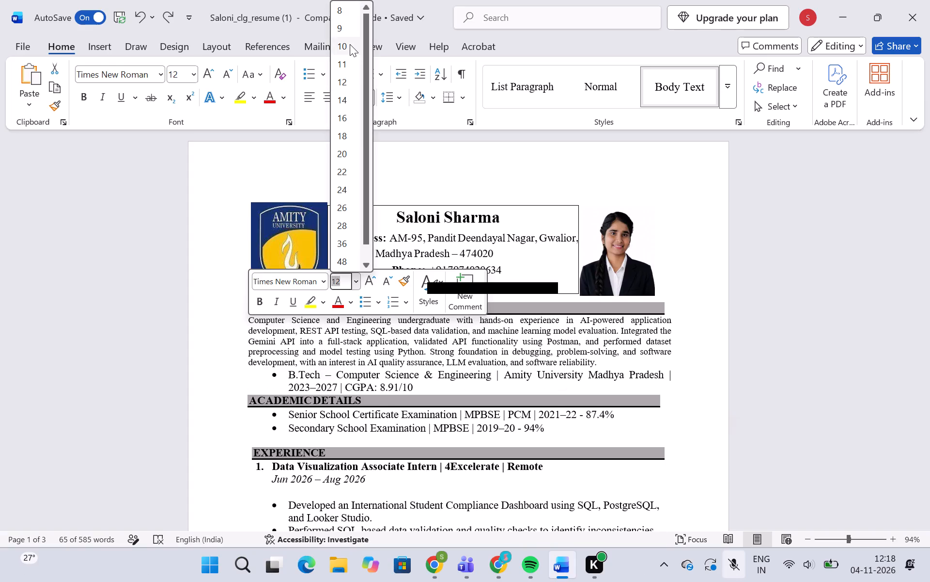
click(344, 67)
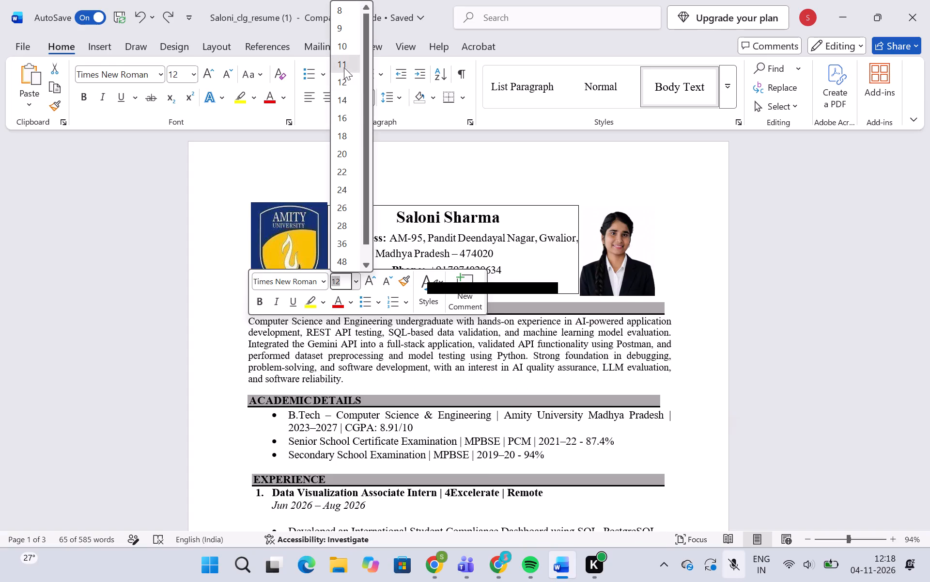
click(332, 342)
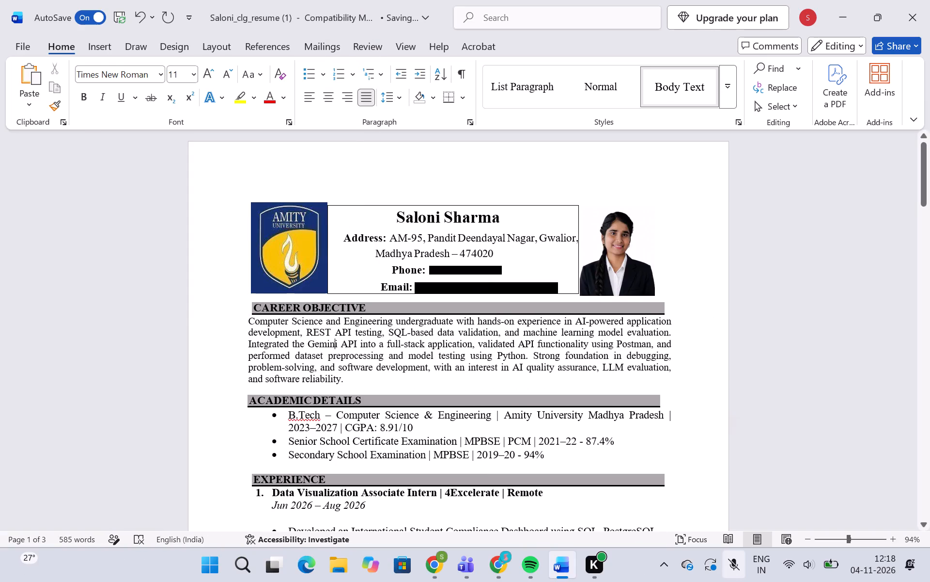
Move the Academic Details heading bar slightly up, closer to the end of the Career Objective paragraph.
click(376, 399)
drag(391, 390, 391, 384)
scroll(387, 407, down, 1)
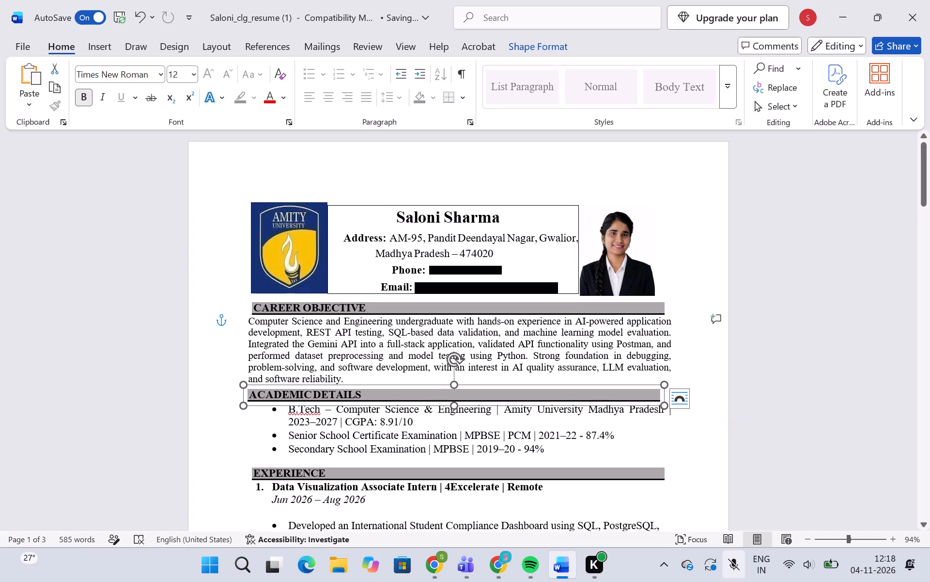
scroll(387, 407, down, 3)
click(176, 430)
click(251, 305)
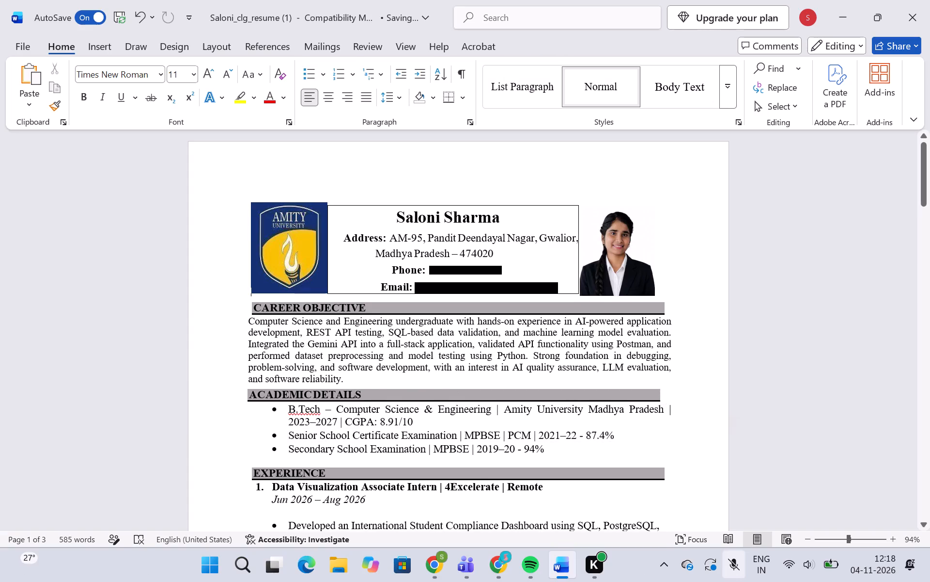
Set the font size of the entire resume's main text, from the header through the date and place lines, to 11.
drag(336, 183, 473, 539)
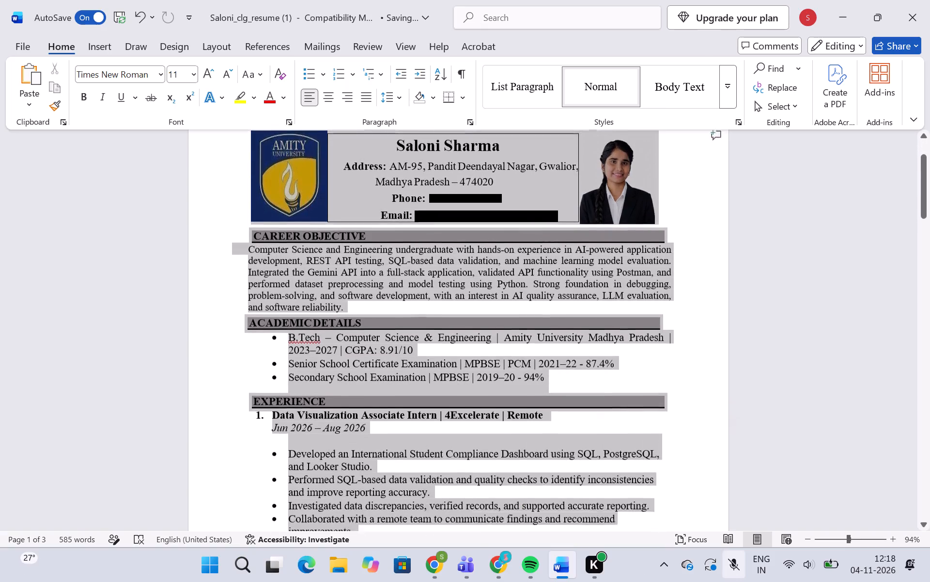
drag(473, 539, 456, 392)
click(456, 392)
scroll(456, 392, up, 3)
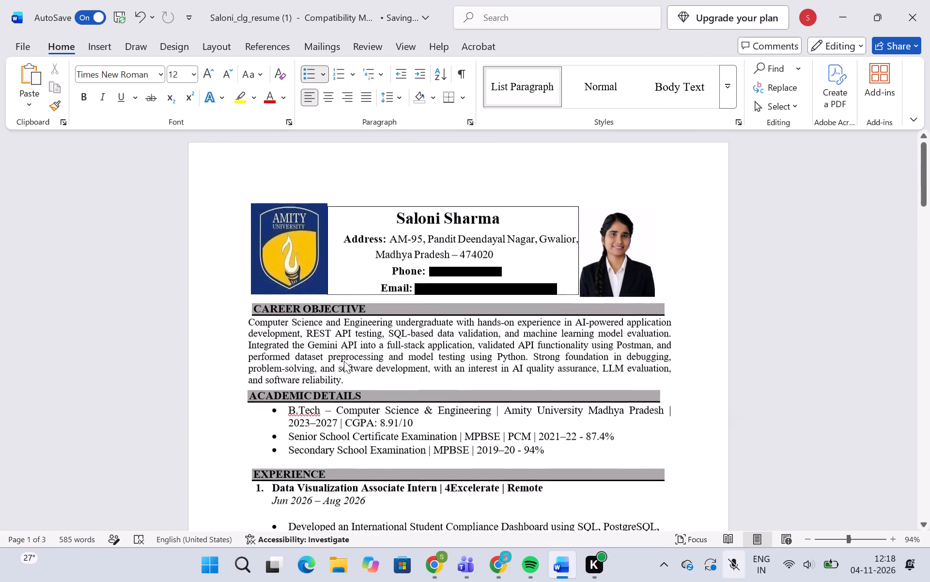
drag(250, 306, 400, 536)
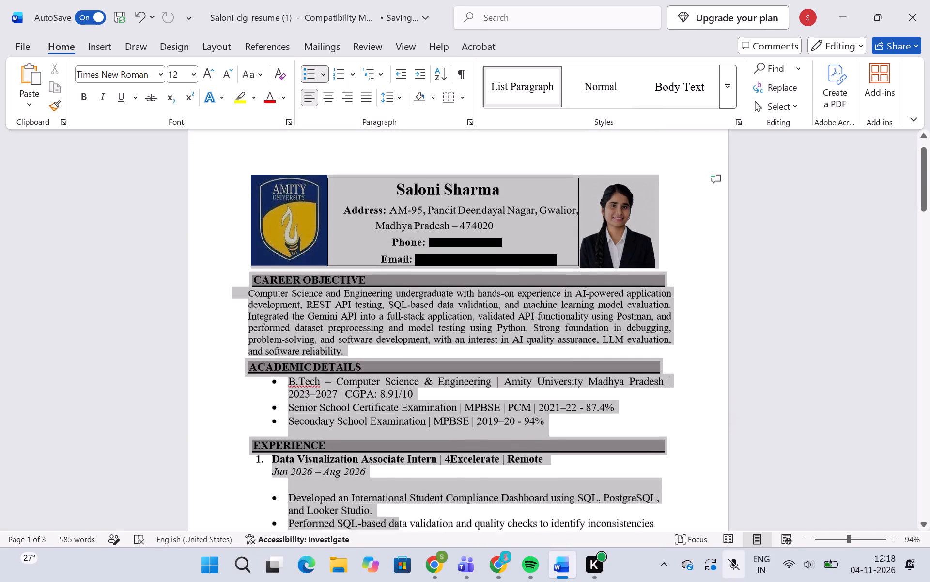
drag(400, 536, 450, 471)
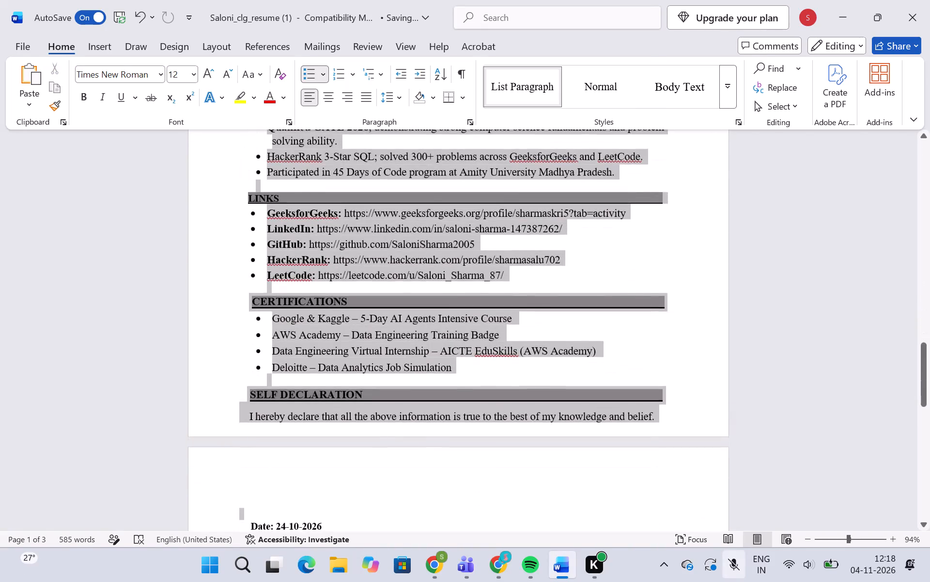
drag(450, 471, 657, 227)
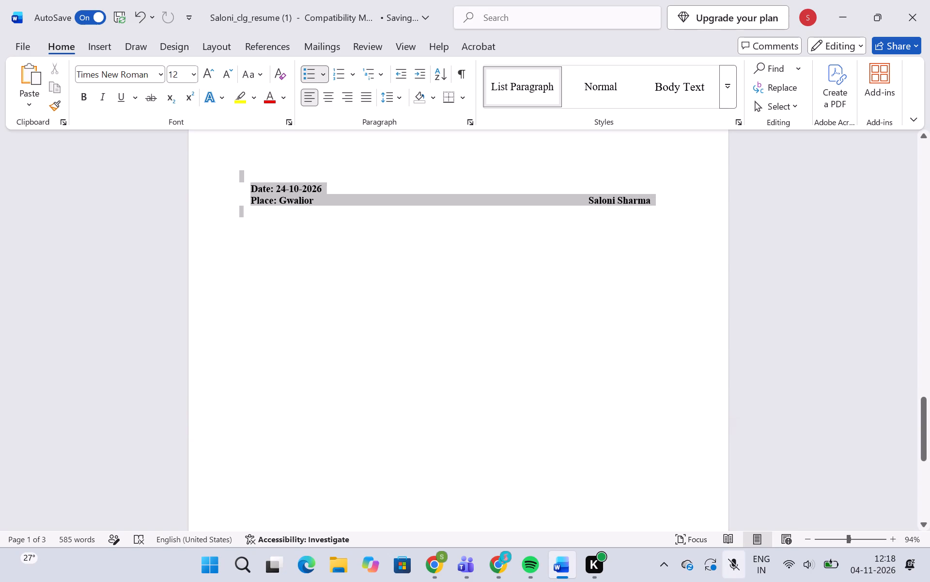
drag(657, 227, 689, 194)
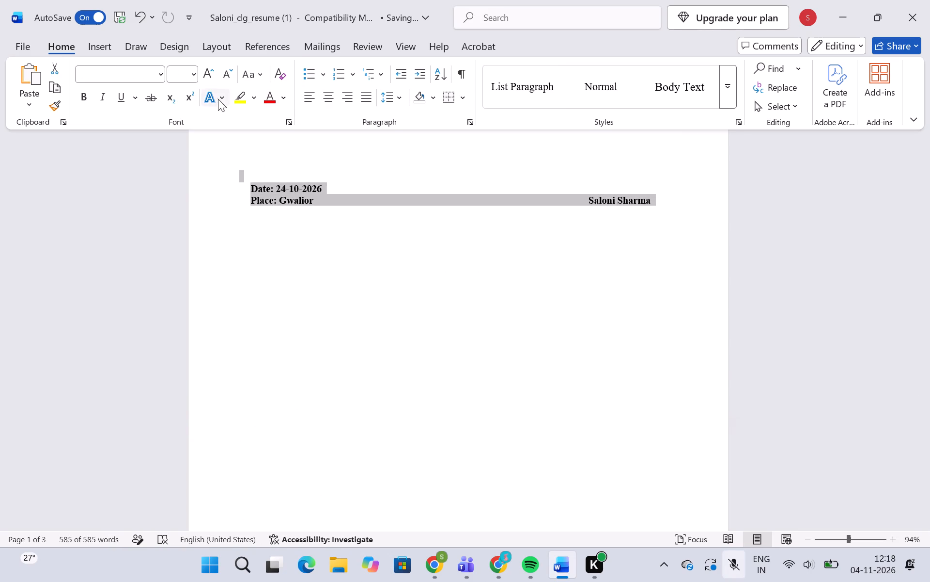
click(194, 74)
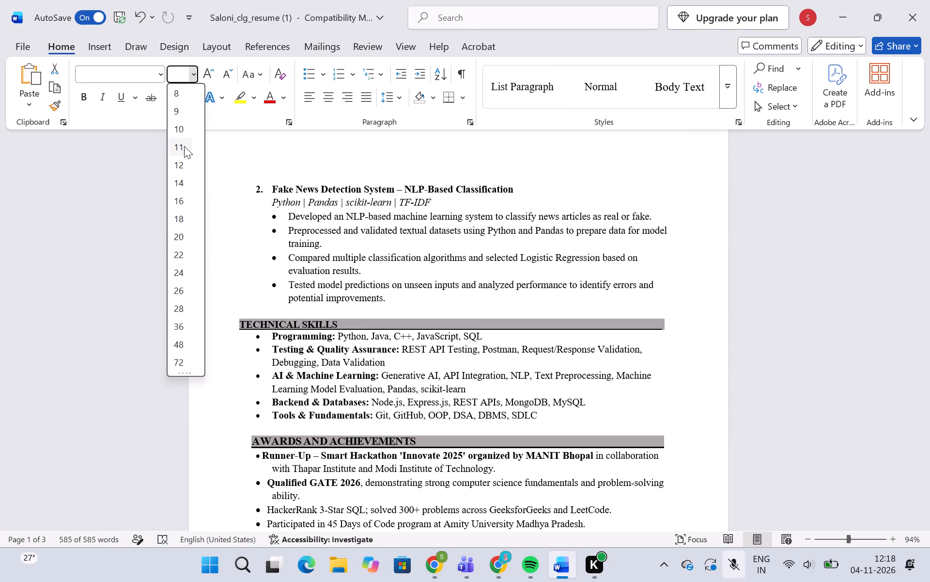
click(184, 146)
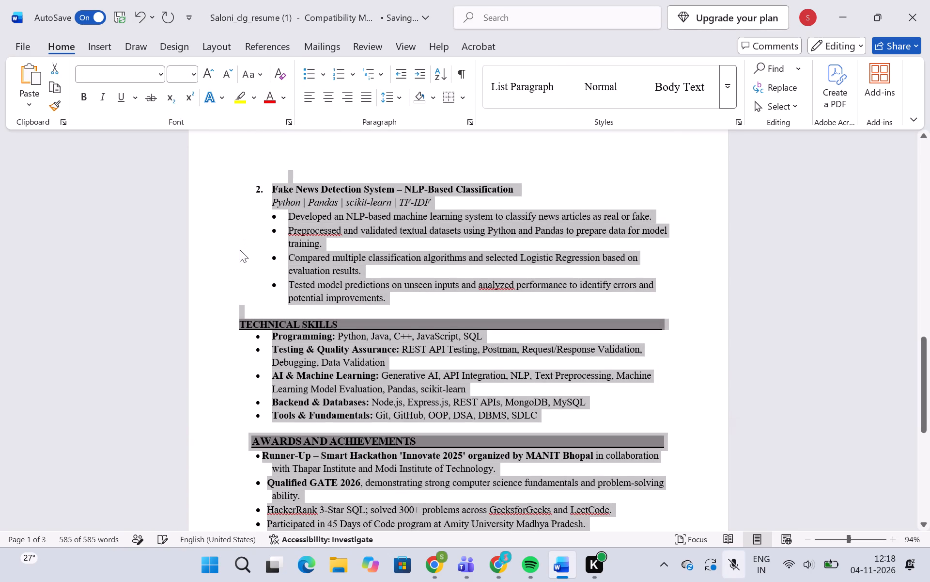
click(240, 250)
Look over the resume's layout on both pages, then check ChatGPT's recommended Word formatting settings in Chrome and return to Word.
scroll(240, 250, up, 5)
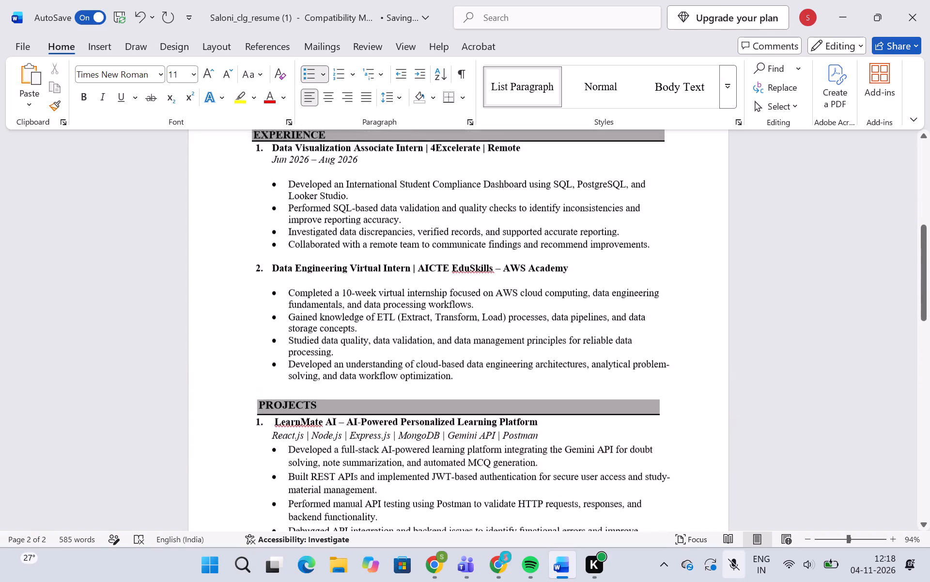
scroll(240, 250, up, 2)
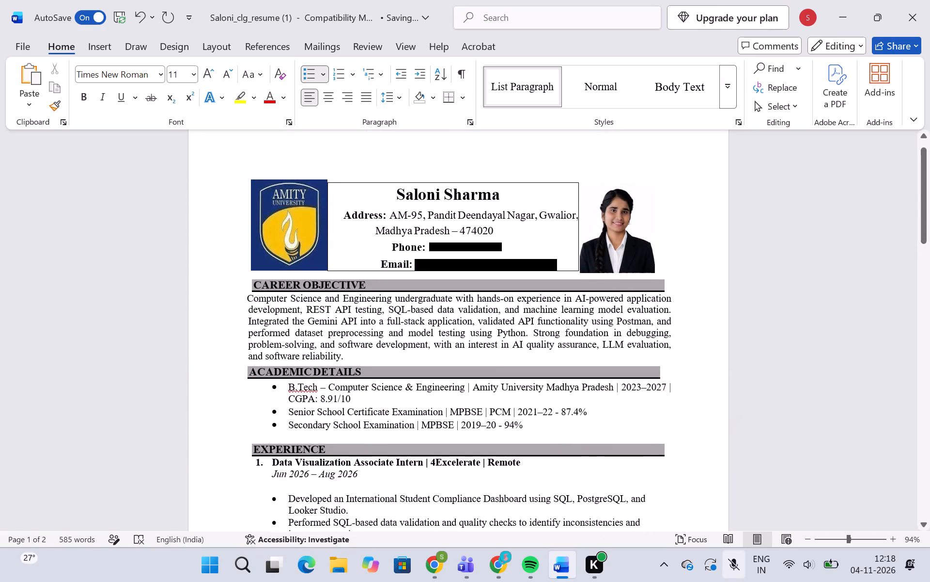
scroll(358, 377, down, 6)
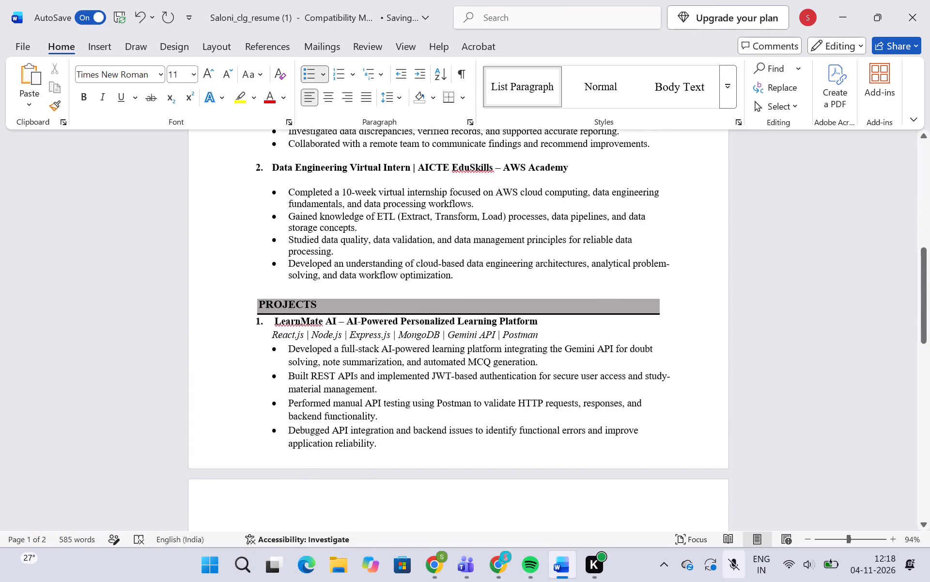
scroll(358, 377, down, 7)
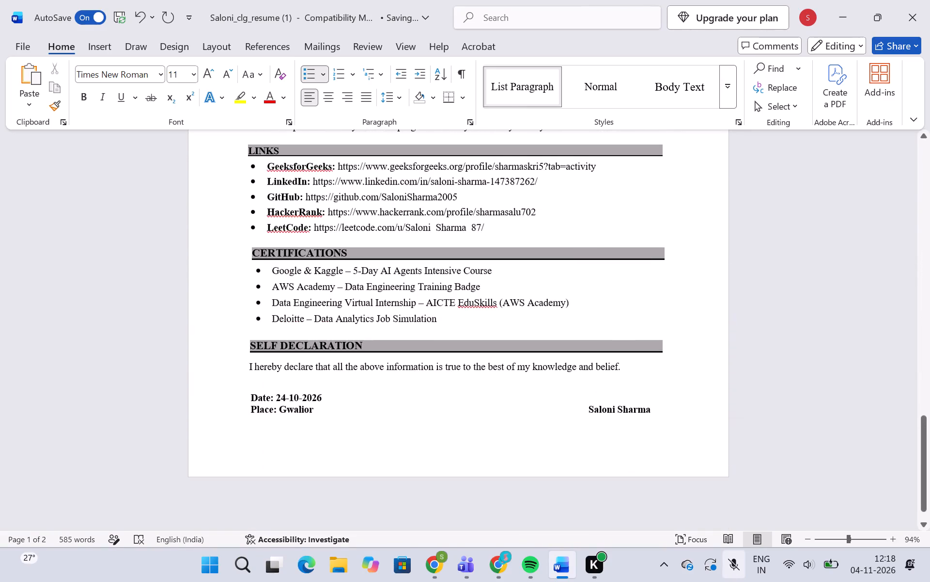
scroll(358, 377, down, 4)
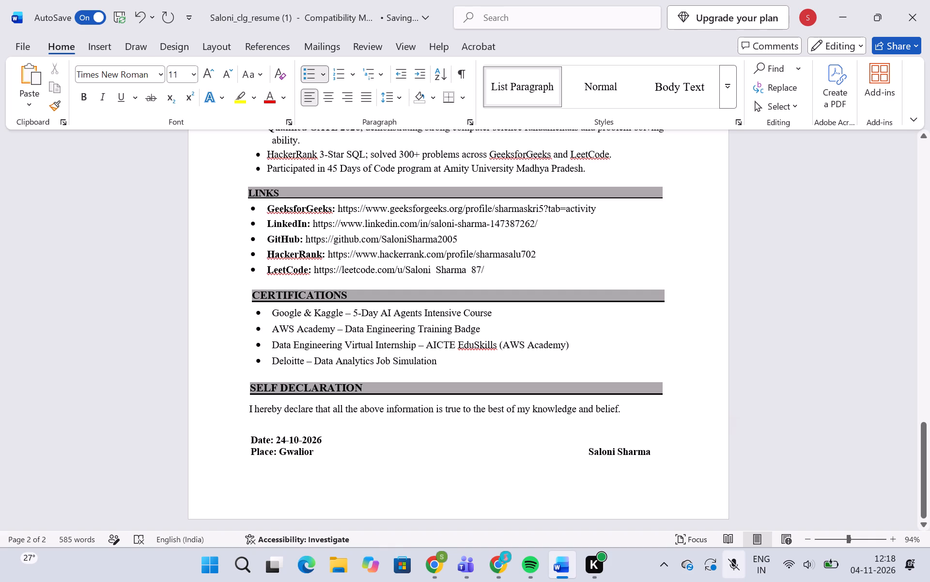
click(501, 559)
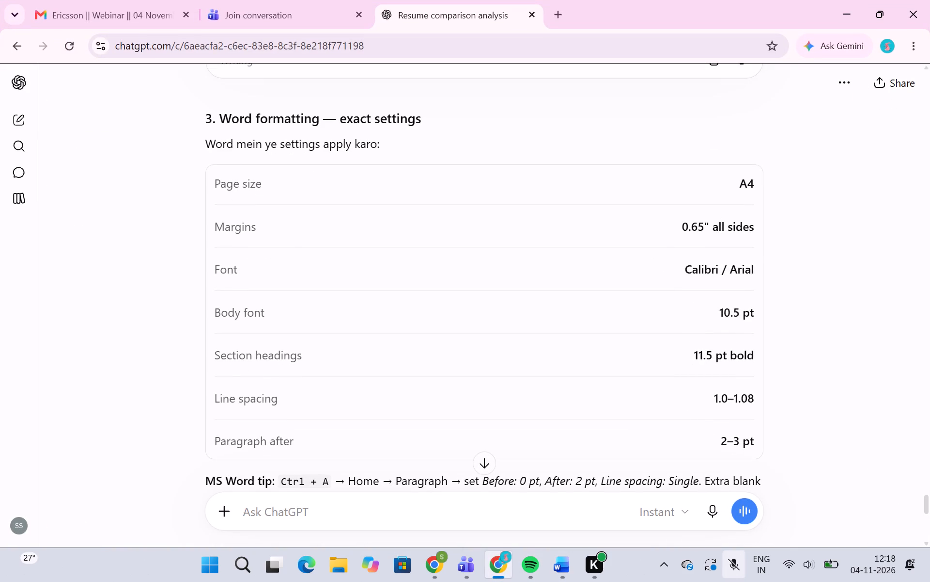
scroll(713, 355, down, 1)
click(860, 0)
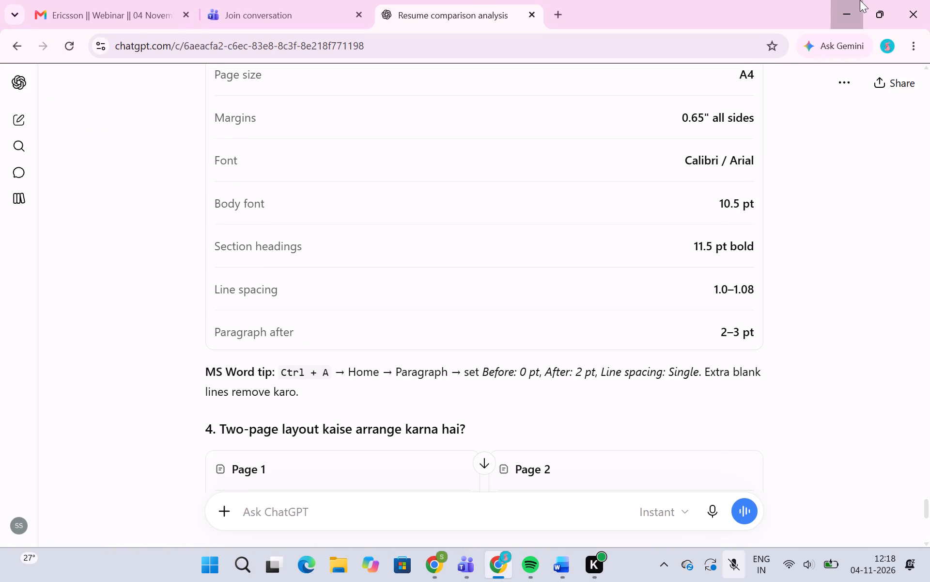
Set the font size of the Links section heading to 12.
drag(351, 189, 289, 190)
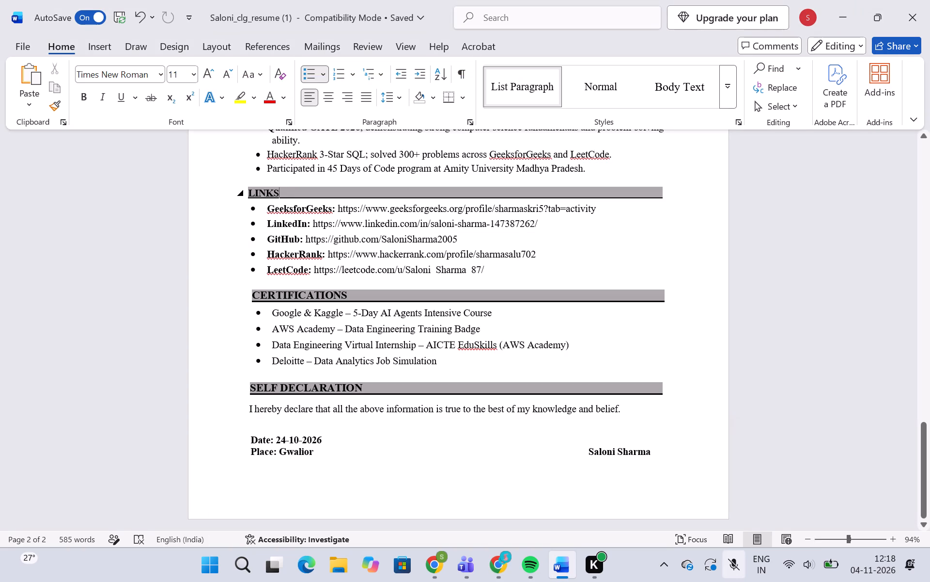
drag(289, 190, 237, 187)
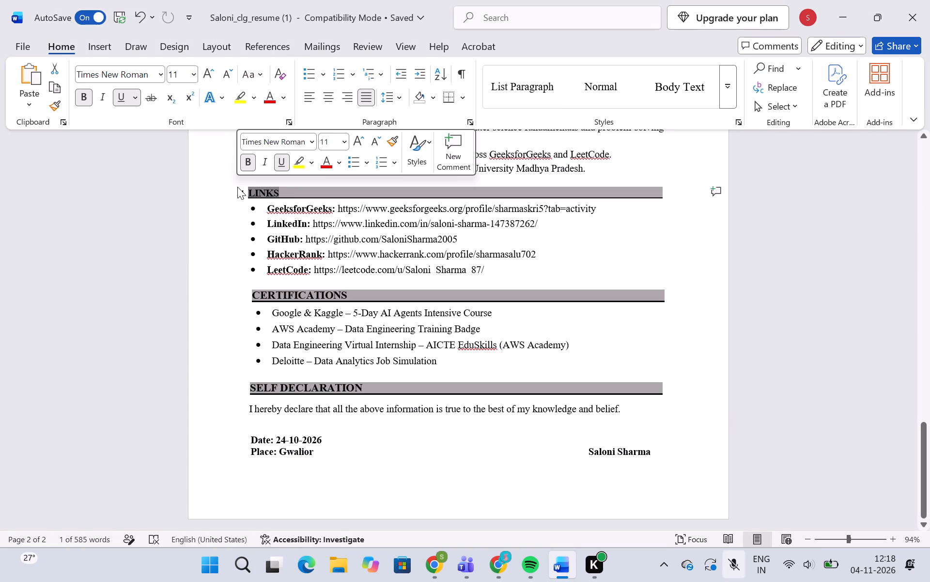
click(339, 144)
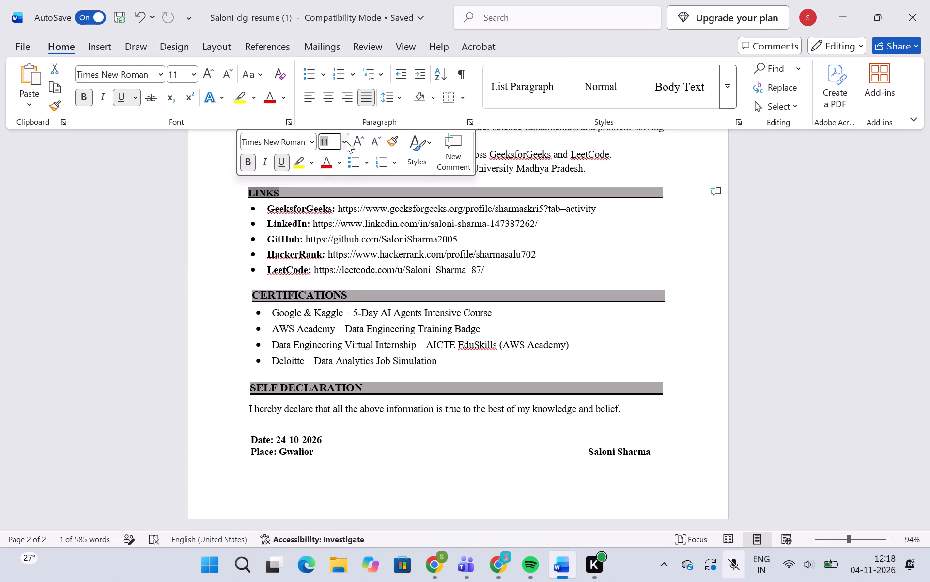
click(346, 141)
click(333, 231)
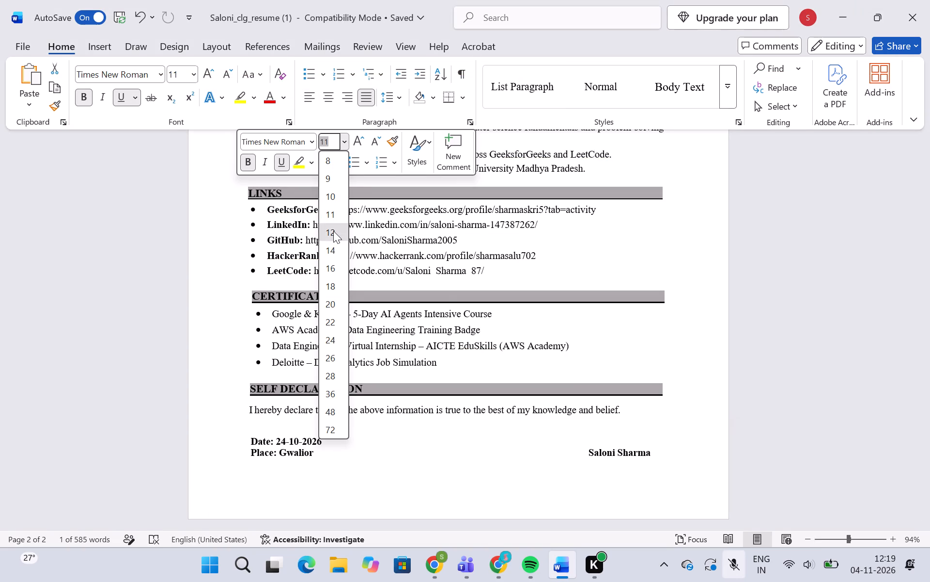
Check the font size of the Certifications and Self Declaration headings.
drag(355, 299, 321, 299)
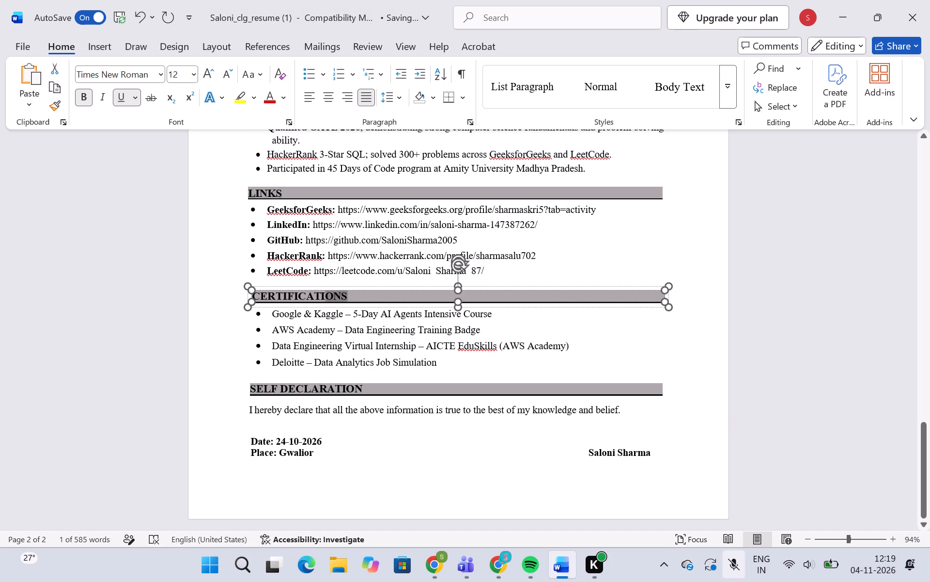
drag(321, 299, 252, 300)
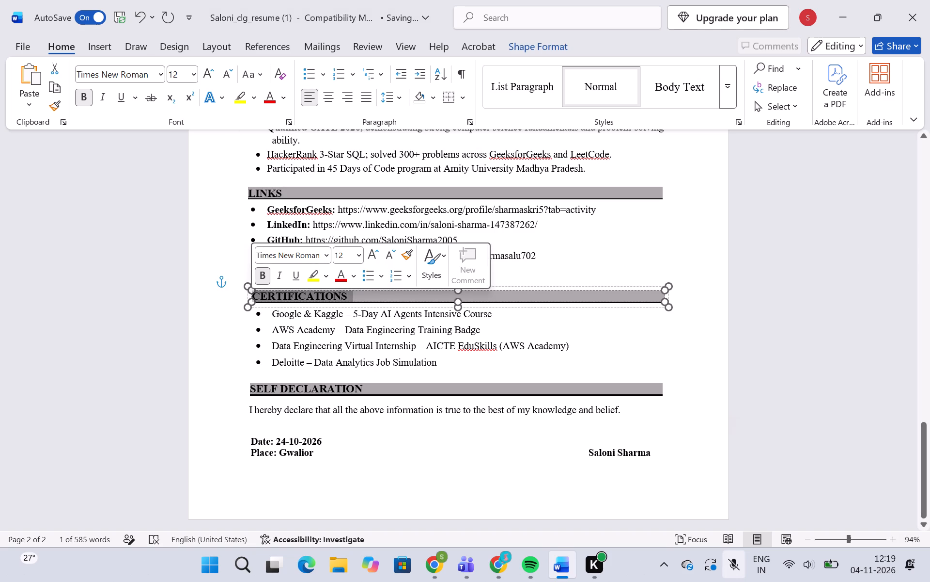
drag(366, 387, 254, 377)
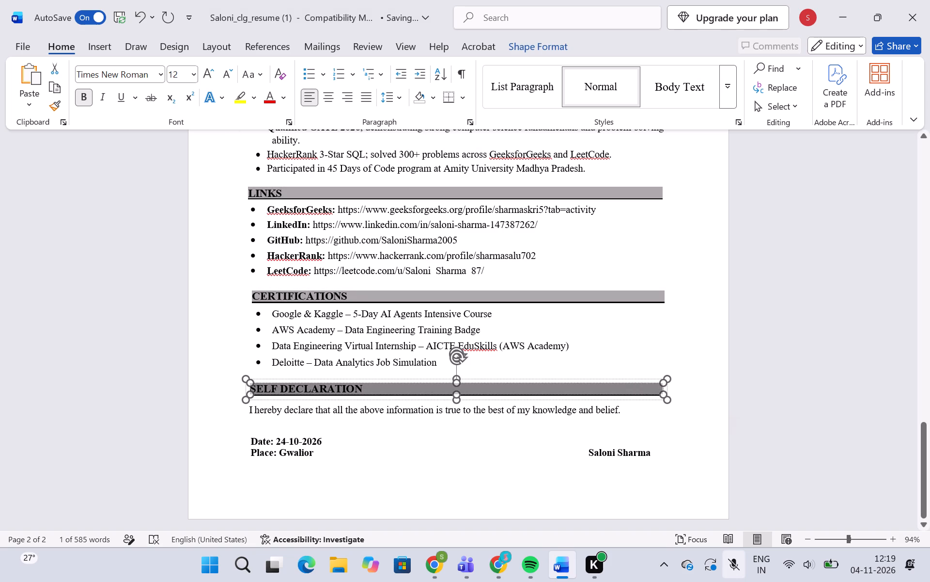
drag(254, 377, 252, 376)
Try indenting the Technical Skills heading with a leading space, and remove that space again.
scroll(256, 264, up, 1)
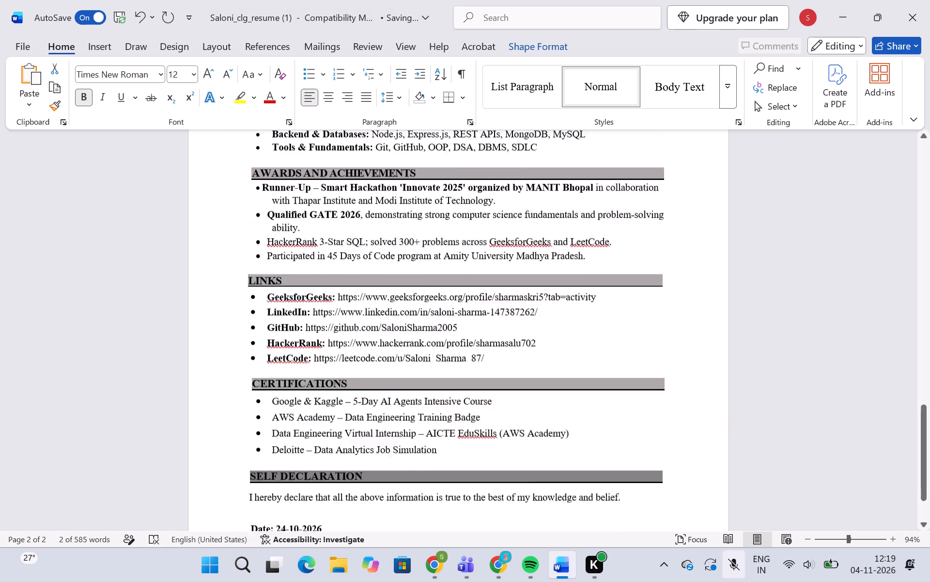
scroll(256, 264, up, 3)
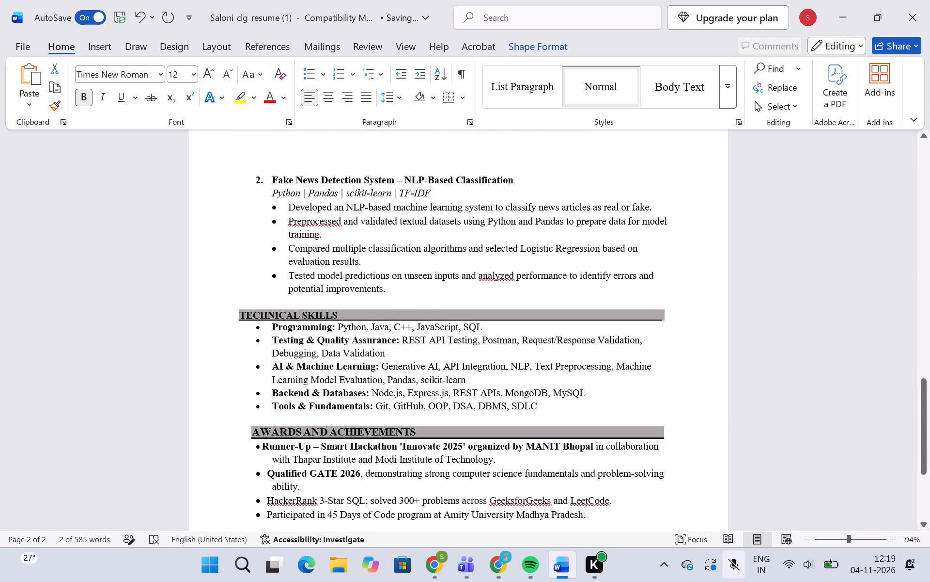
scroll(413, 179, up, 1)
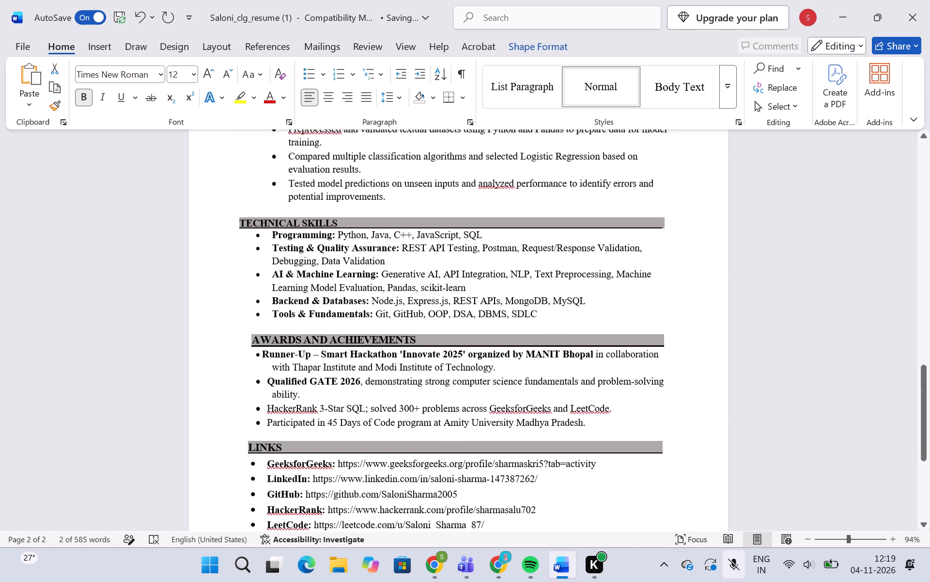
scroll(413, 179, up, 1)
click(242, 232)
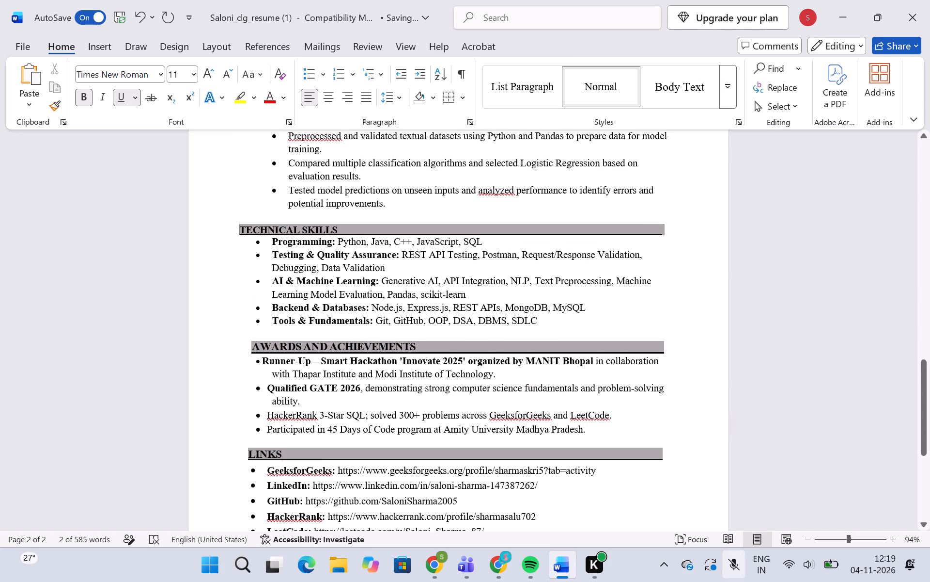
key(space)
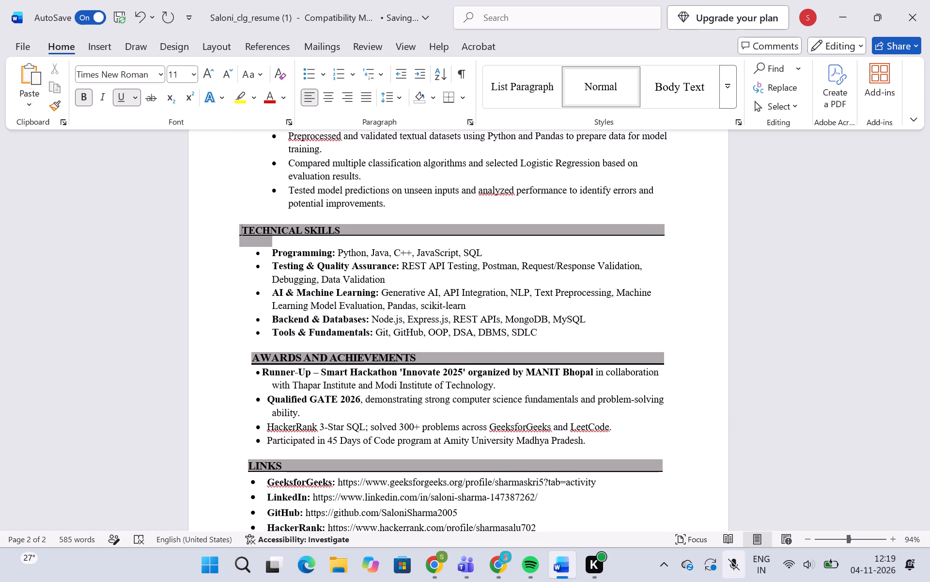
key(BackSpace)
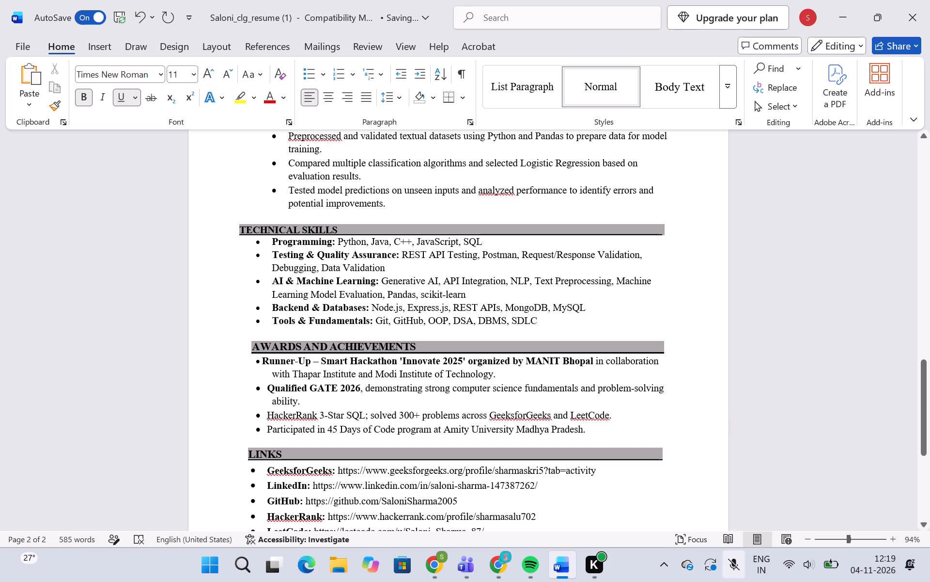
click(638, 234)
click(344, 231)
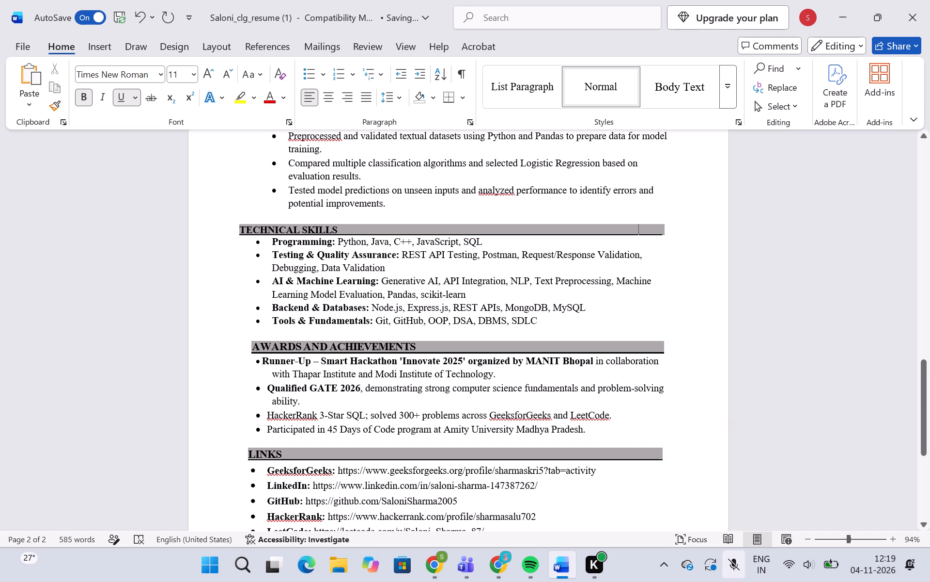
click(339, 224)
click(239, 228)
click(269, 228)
Set the font size of the Technical Skills section heading to 12.
scroll(372, 227, up, 1)
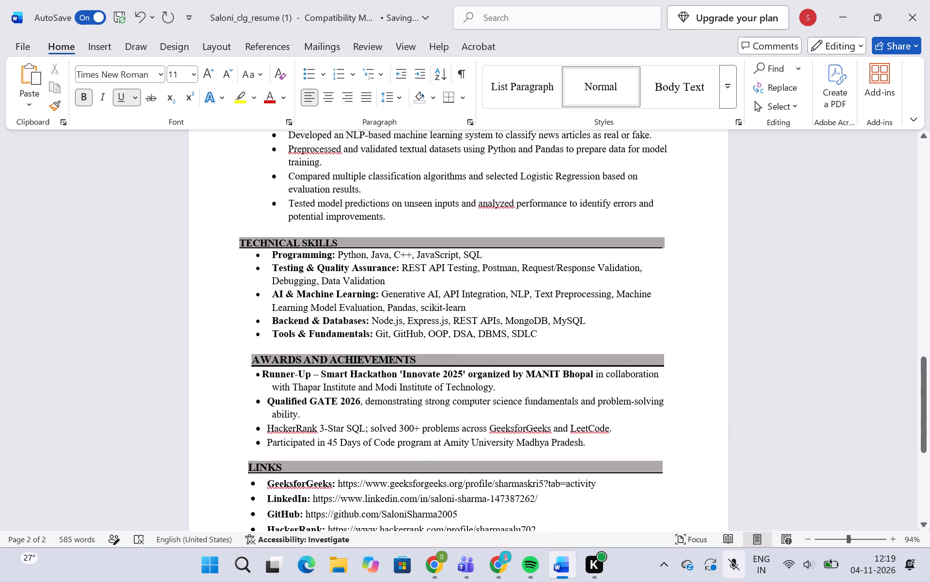
scroll(372, 227, up, 1)
drag(341, 240, 248, 237)
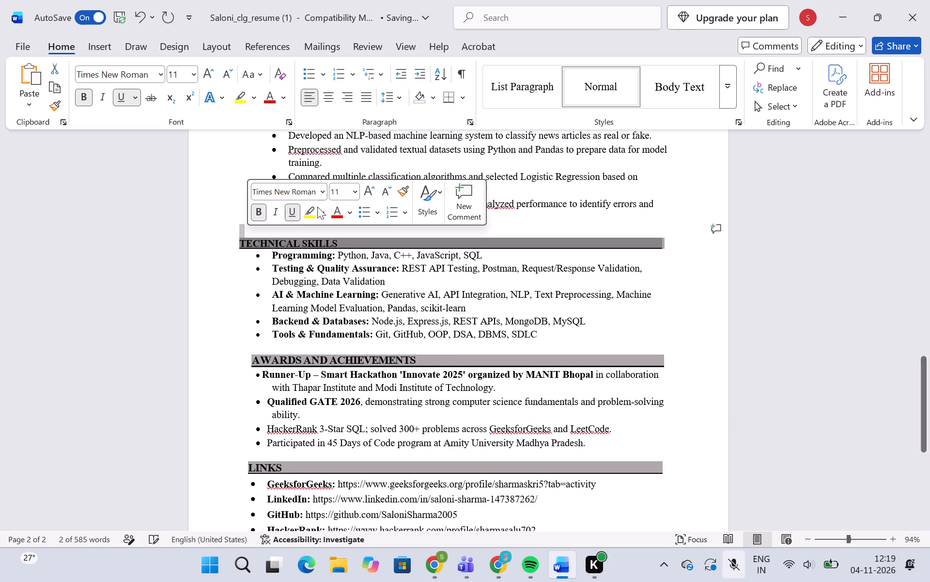
click(358, 192)
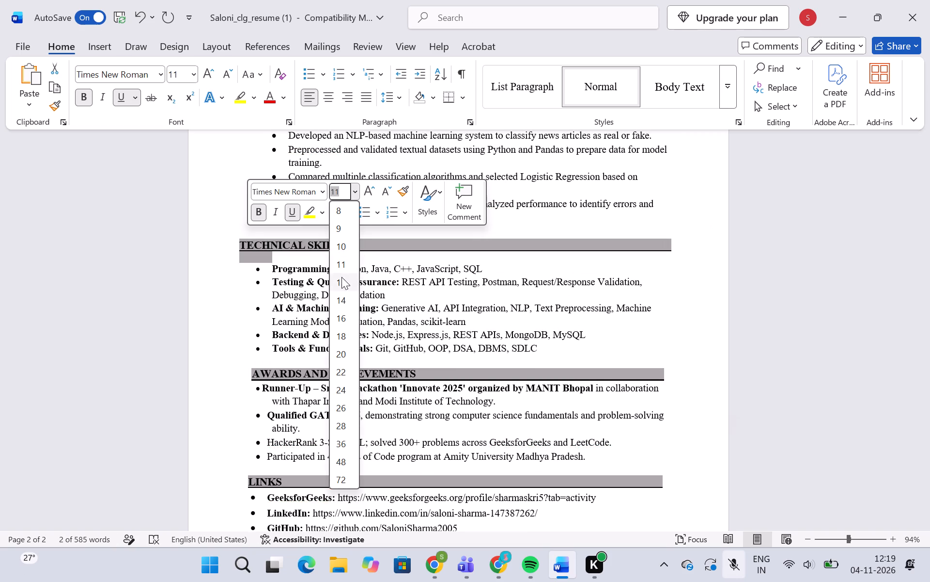
click(341, 277)
click(246, 342)
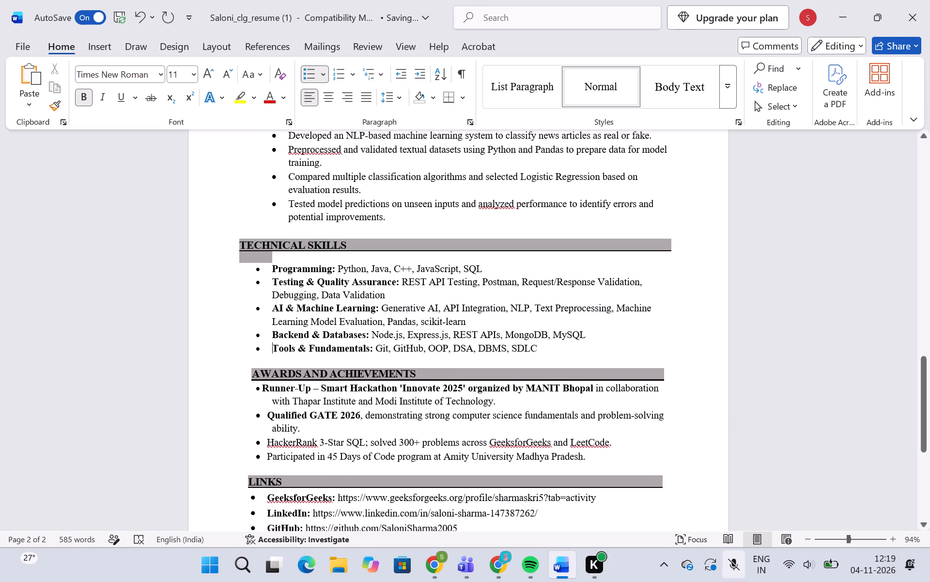
Delete the blank line between the Technical Skills heading and the Programming bullet.
click(284, 257)
key(BackSpace)
key(BackSpace)
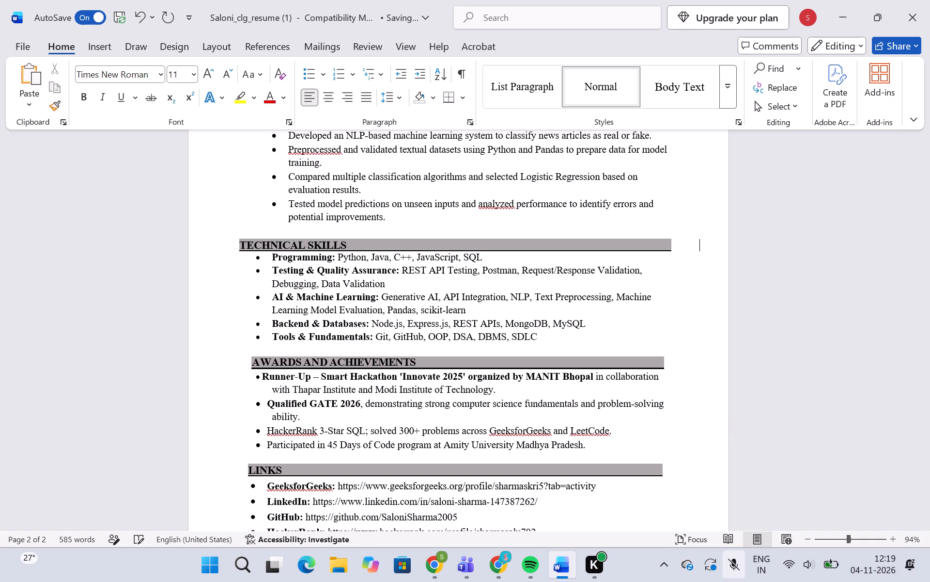
Trim the trailing spaces after the Technical Skills heading so its shaded bar ends level with the Awards and Achievements bar.
key(BackSpace)
key(BackSpace)
key(BackSpace)
key(BackSpace)
key(BackSpace)
key(BackSpace)
key(BackSpace)
key(BackSpace)
key(BackSpace)
key(BackSpace)
key(BackSpace)
key(BackSpace)
key(BackSpace)
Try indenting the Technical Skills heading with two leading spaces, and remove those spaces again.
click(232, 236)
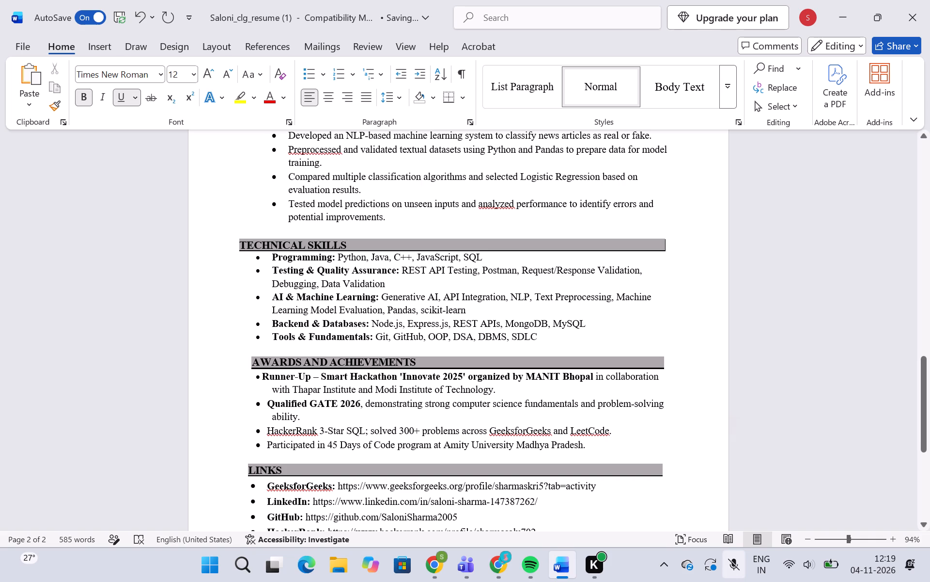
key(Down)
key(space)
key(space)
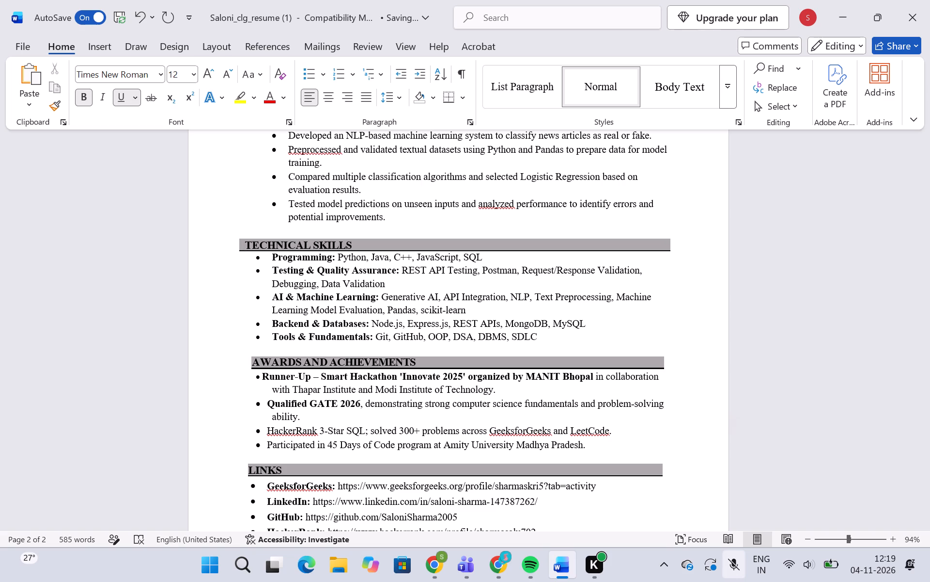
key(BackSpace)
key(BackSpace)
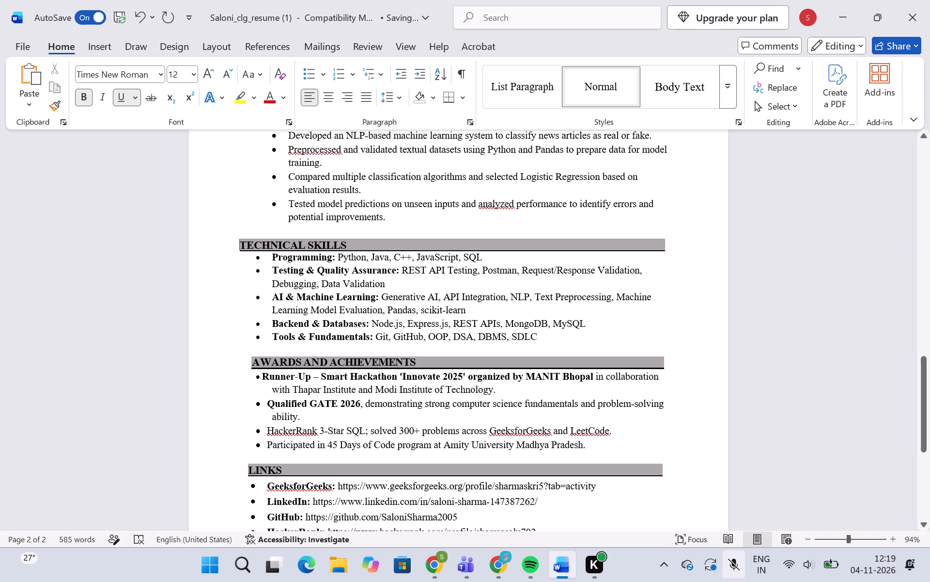
Delete the blank line between the last Fake News Detection System bullet and the Technical Skills heading.
click(297, 228)
key(BackSpace)
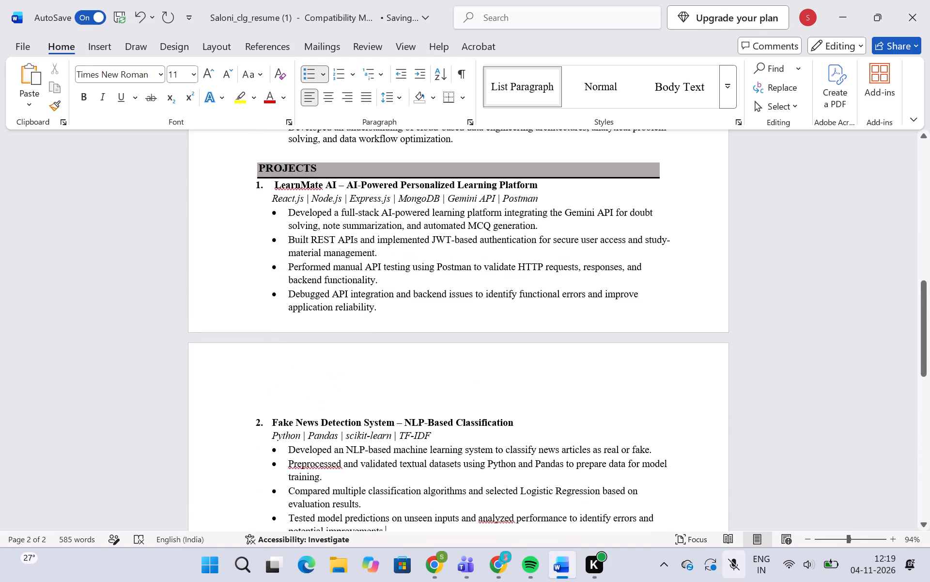
Nudge the Projects heading box slightly up and to the right, keeping it between the last Experience bullet and the LearnMate AI project.
scroll(297, 228, up, 3)
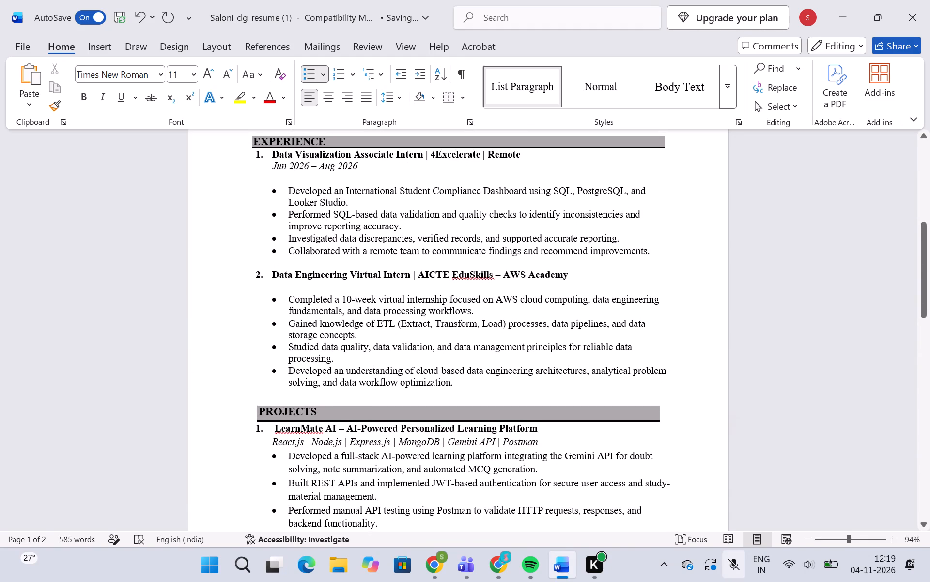
click(290, 393)
key(Down)
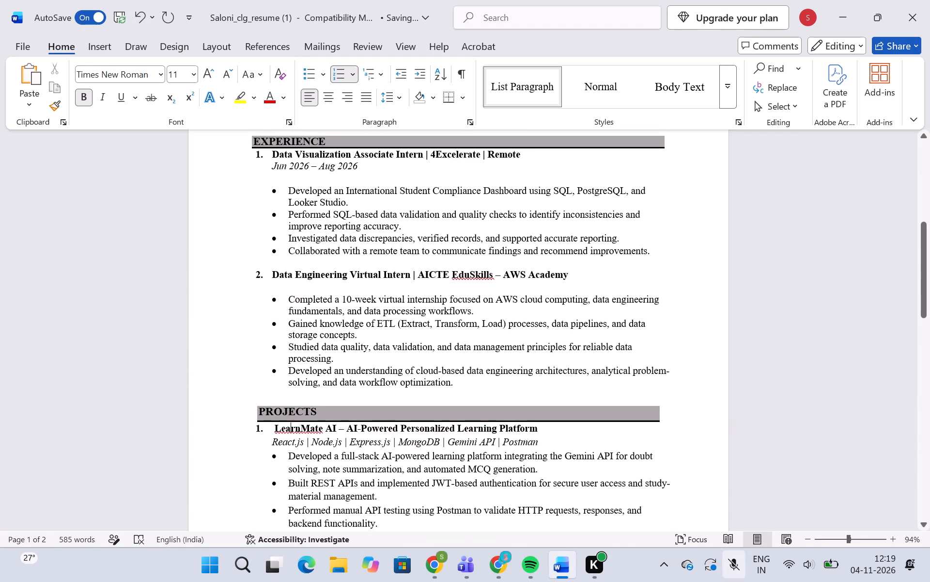
click(334, 418)
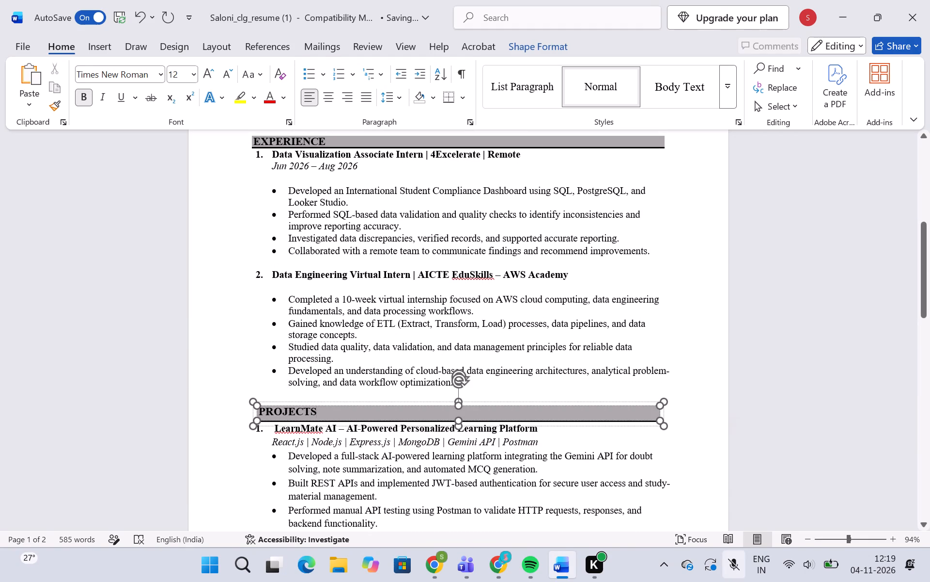
click(344, 404)
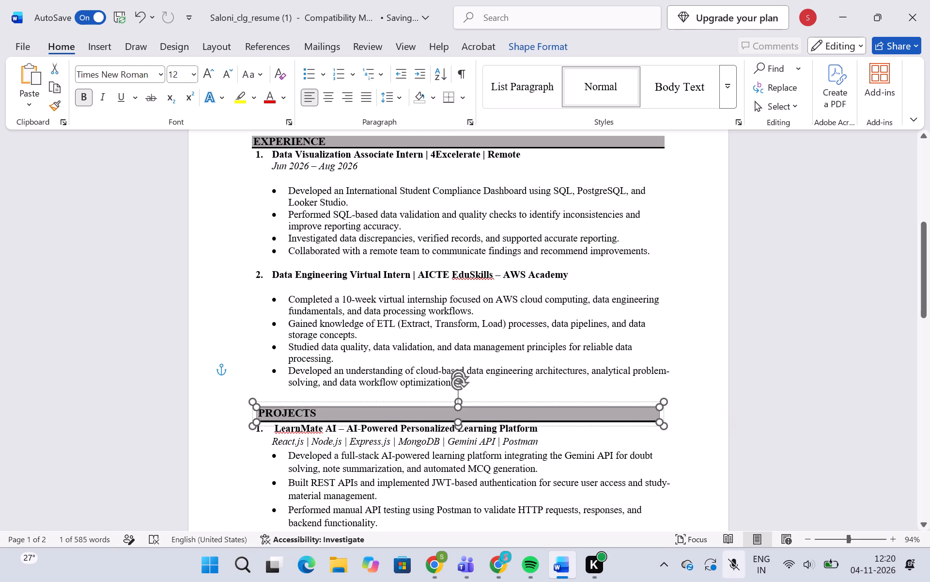
drag(347, 400, 355, 394)
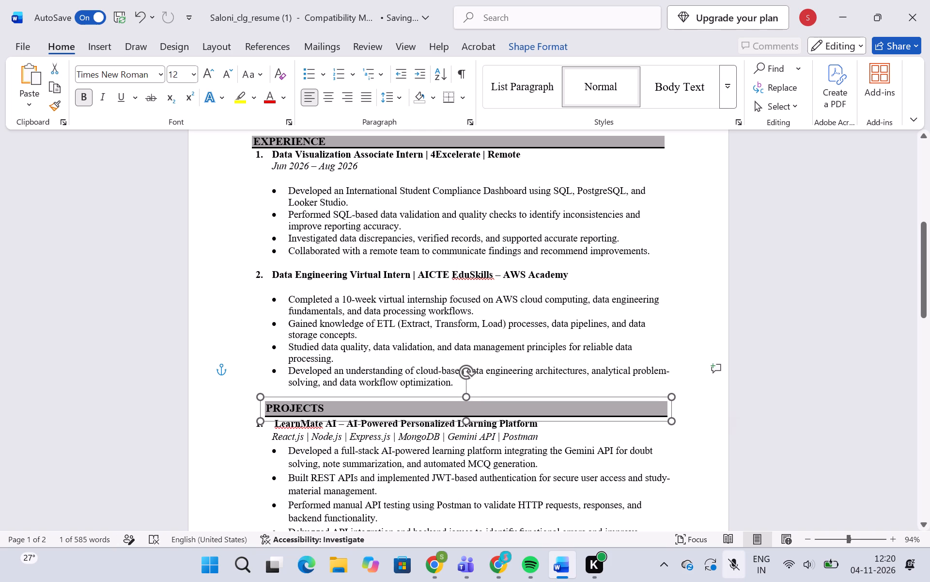
drag(355, 394, 352, 394)
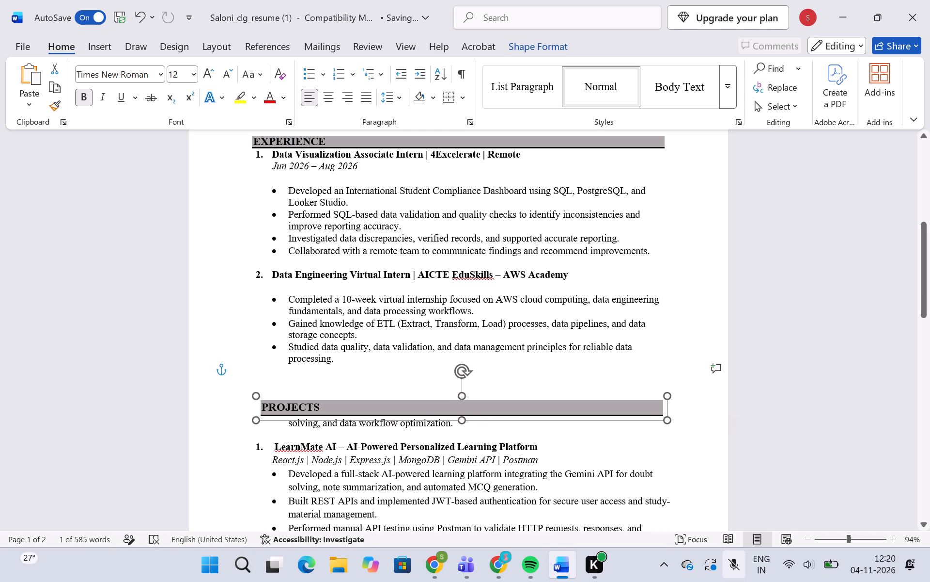
drag(352, 394, 353, 396)
click(870, 239)
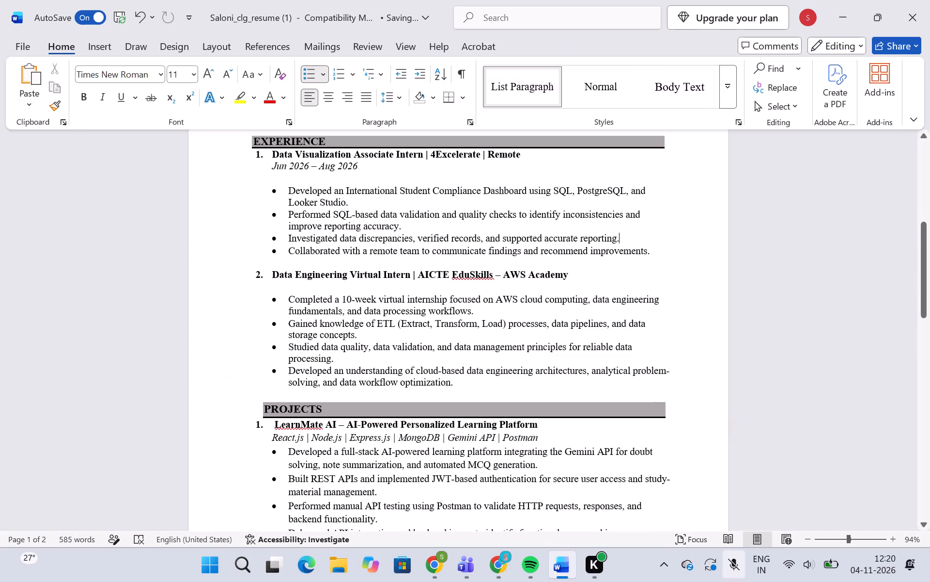
Review the spacing and heading alignment across both resume pages, from the header down to the Certifications section.
scroll(870, 239, up, 3)
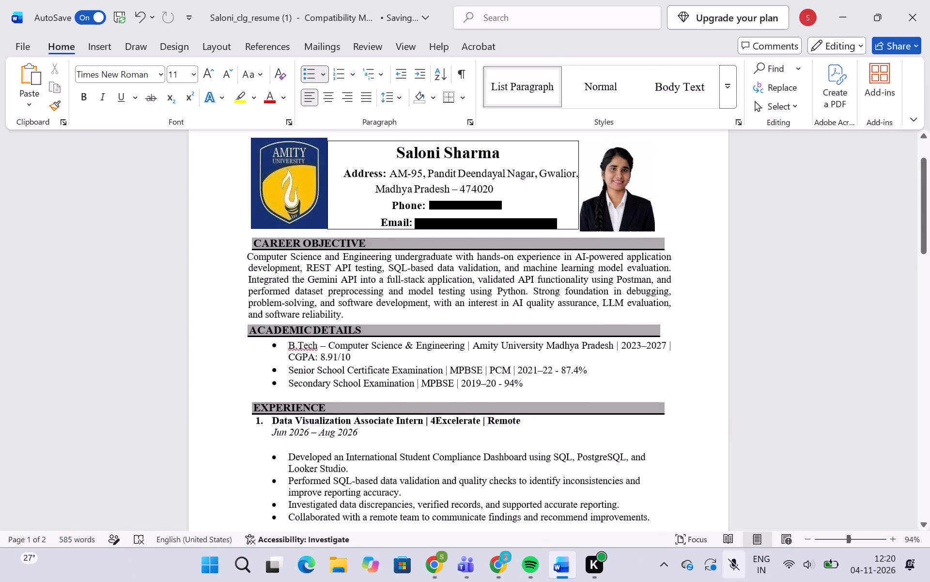
scroll(870, 239, up, 1)
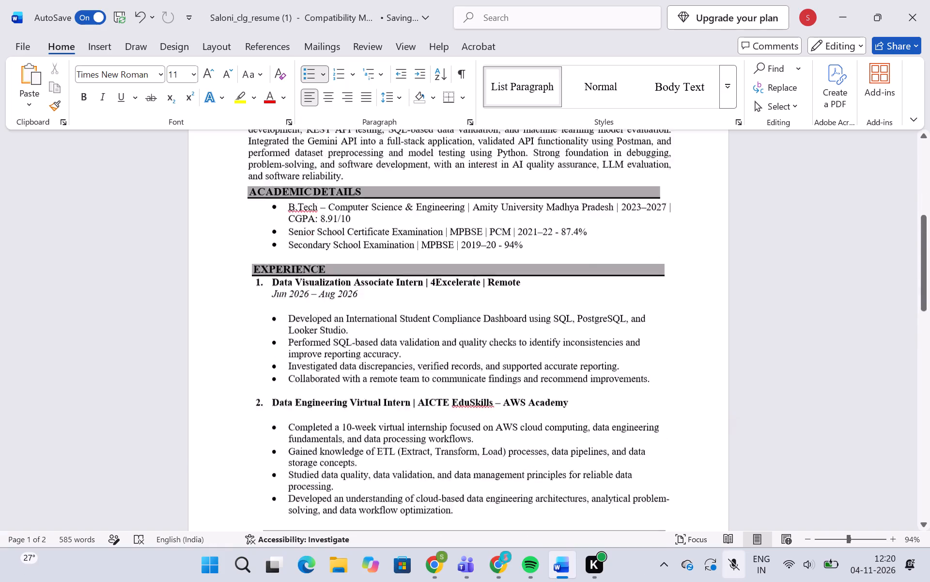
scroll(831, 246, down, 2)
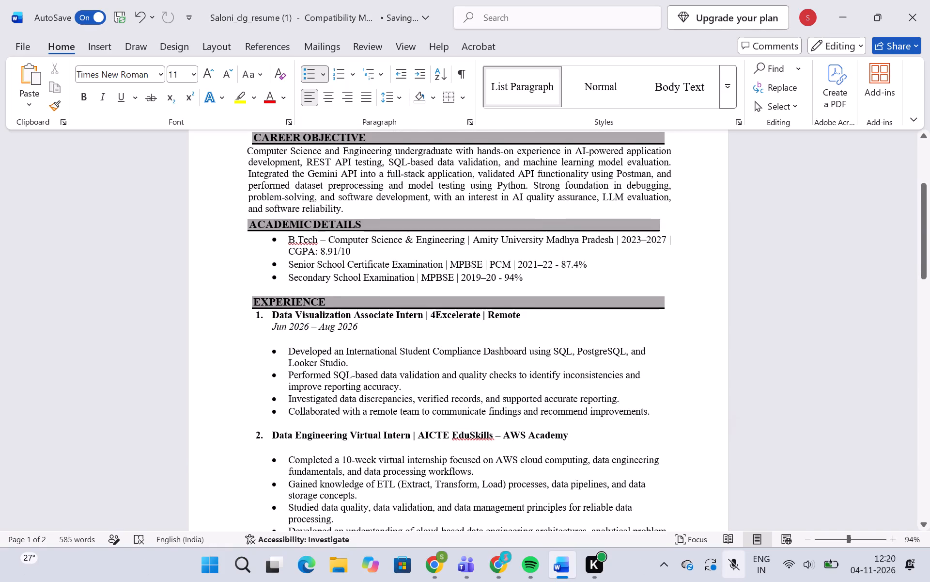
scroll(831, 246, down, 1)
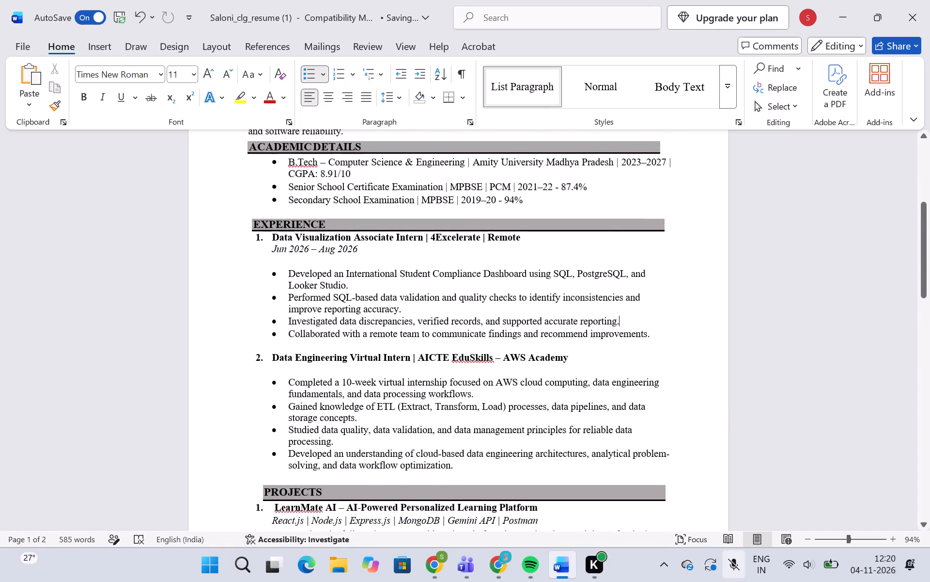
scroll(831, 246, down, 2)
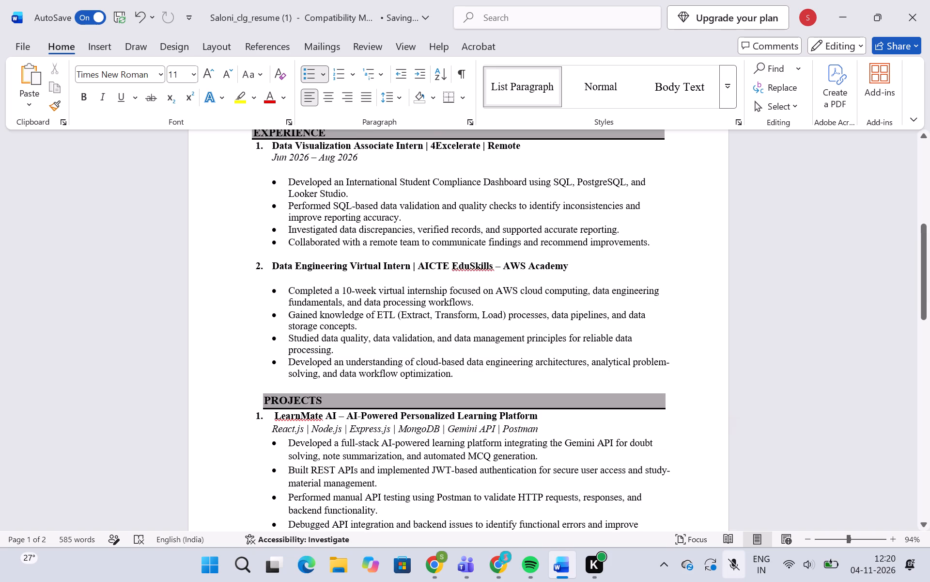
scroll(831, 246, down, 2)
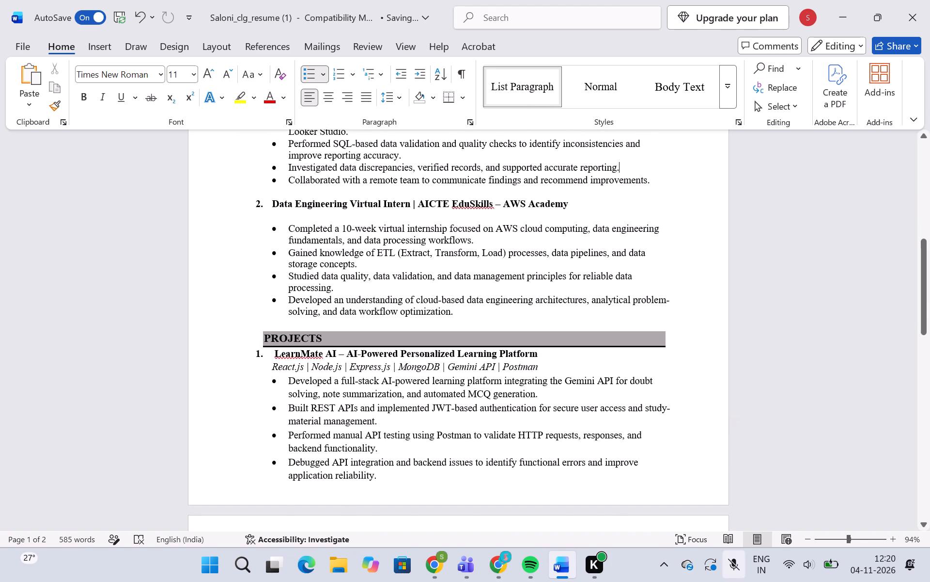
scroll(831, 246, up, 1)
scroll(831, 246, down, 1)
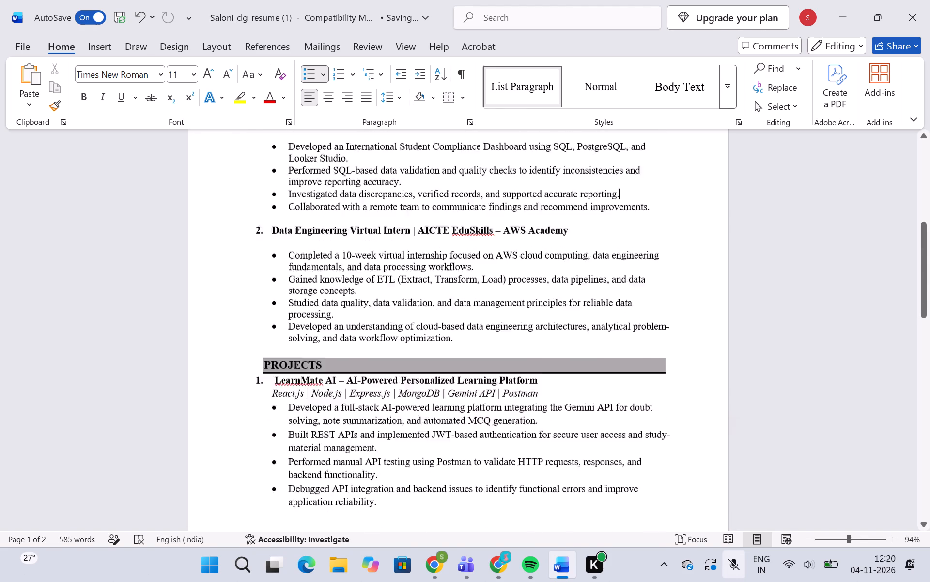
scroll(831, 246, down, 4)
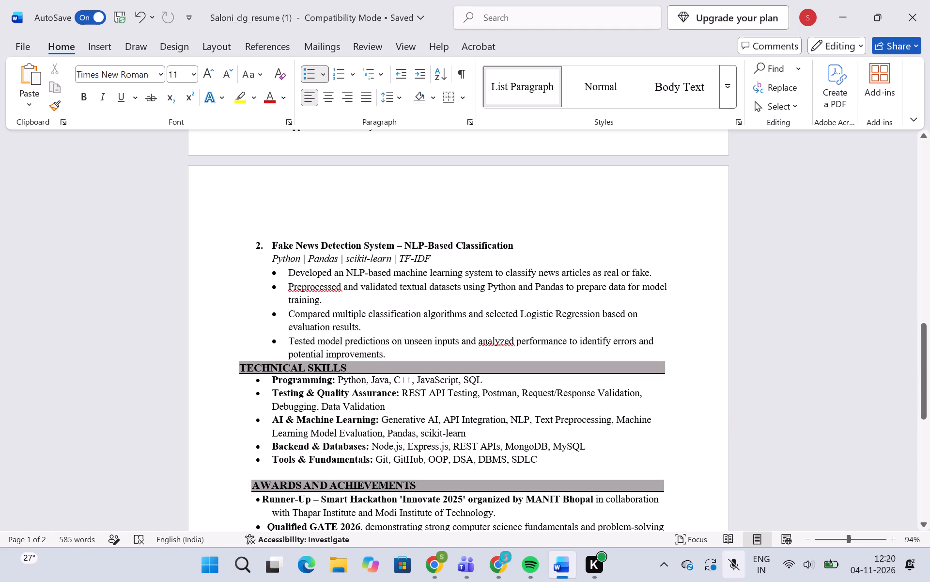
scroll(831, 246, down, 4)
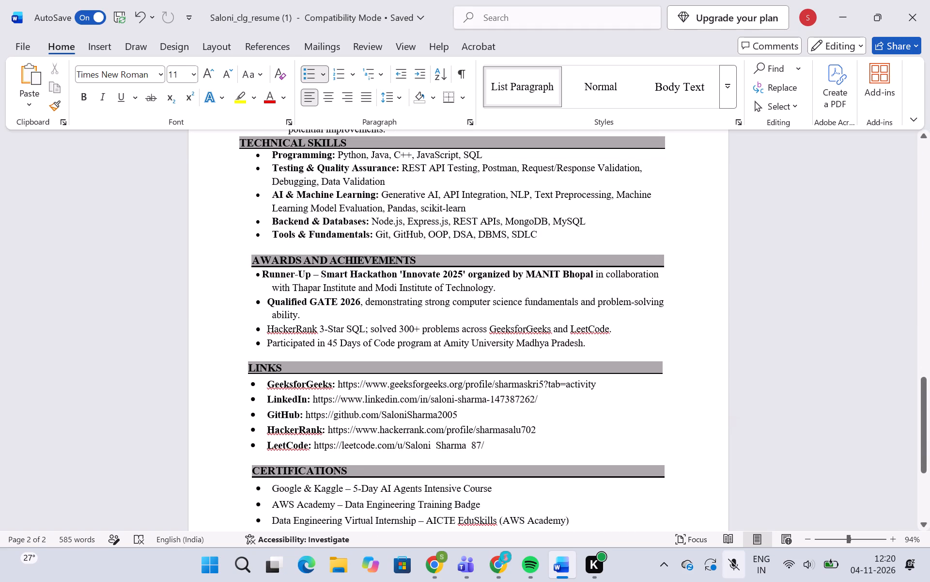
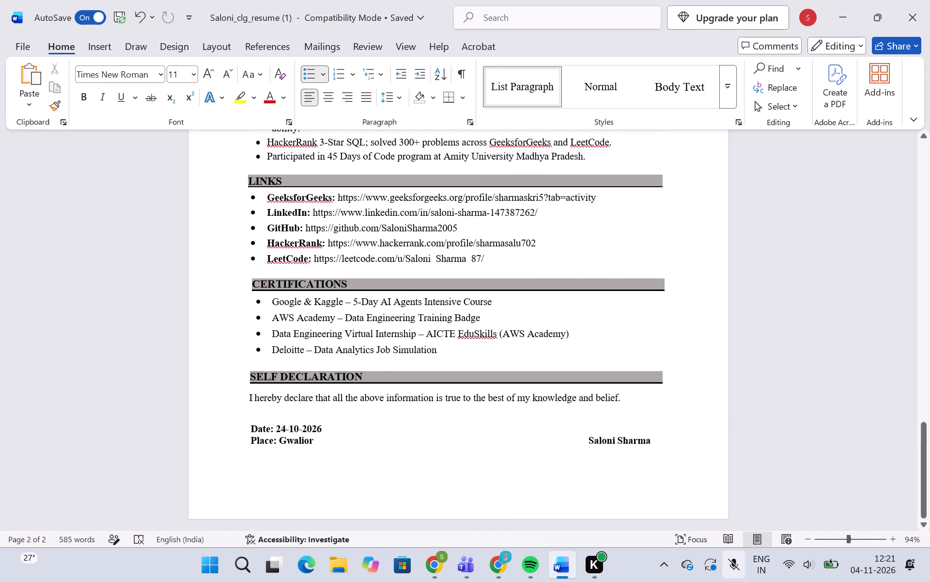
Copy the whole resume text, from the header on page one to the signature line on page two.
scroll(659, 416, down, 1)
scroll(659, 416, up, 7)
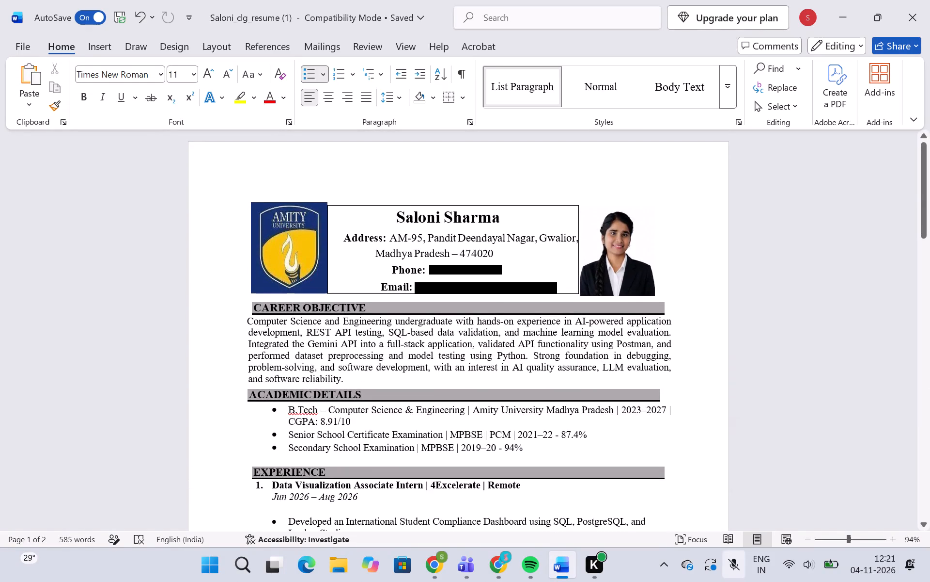
drag(243, 184, 528, 567)
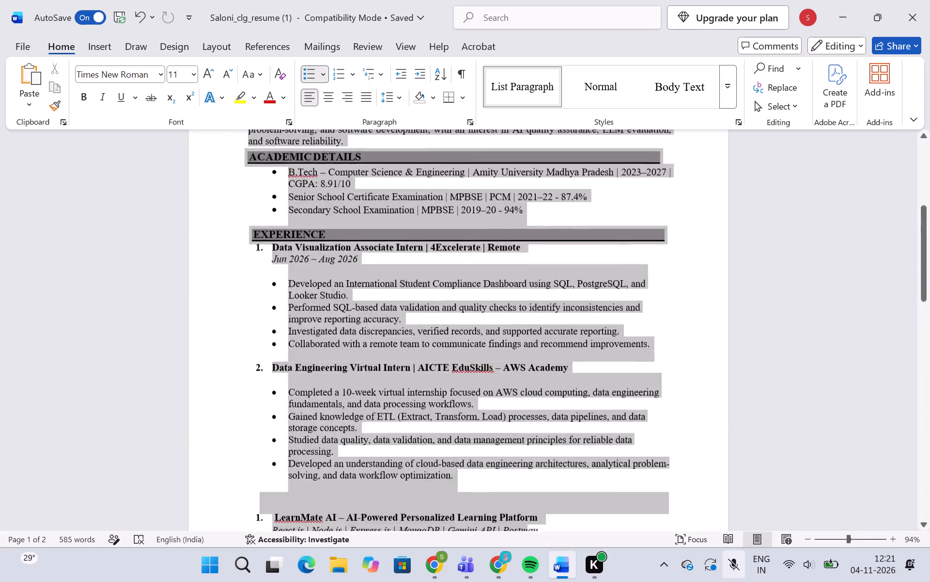
drag(528, 567, 529, 520)
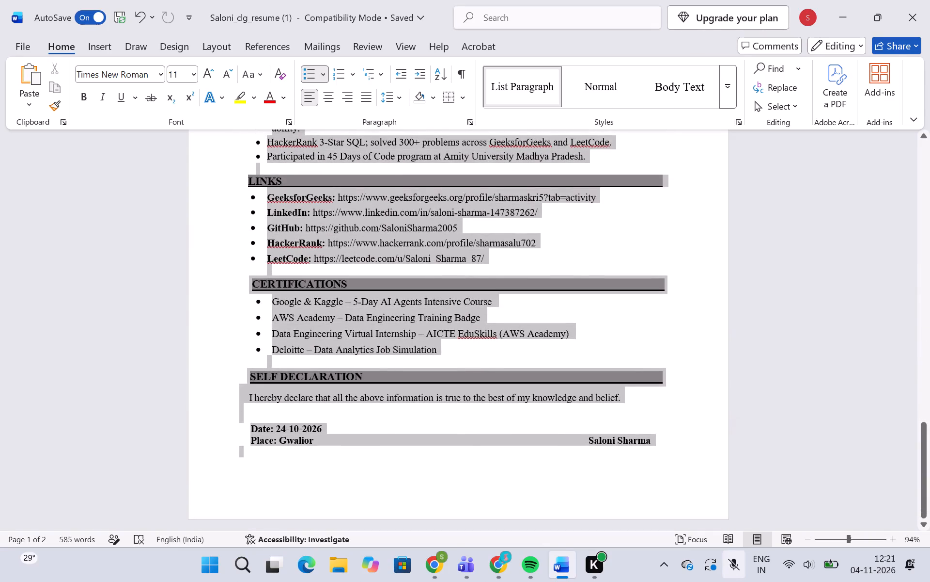
drag(529, 520, 524, 498)
key(ctrl+c)
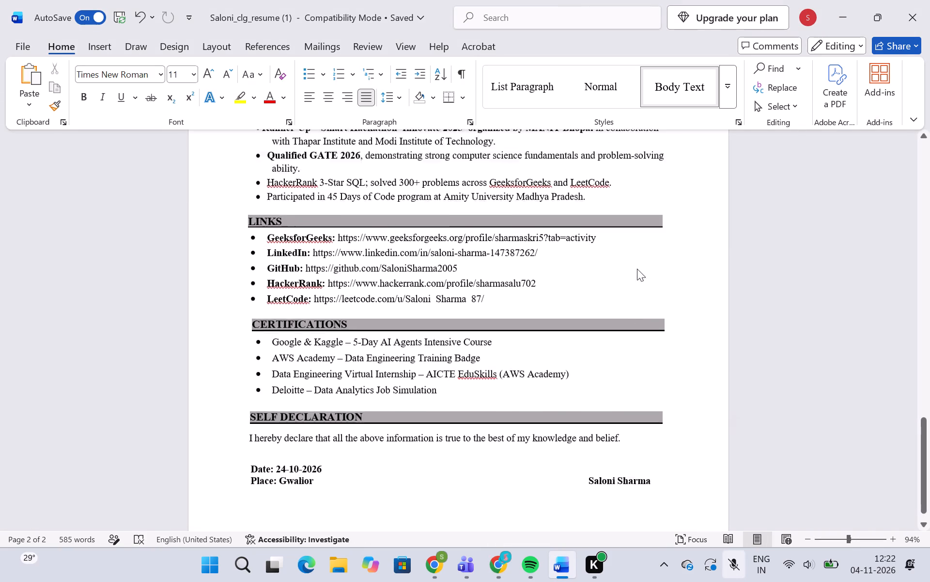
scroll(637, 269, up, 3)
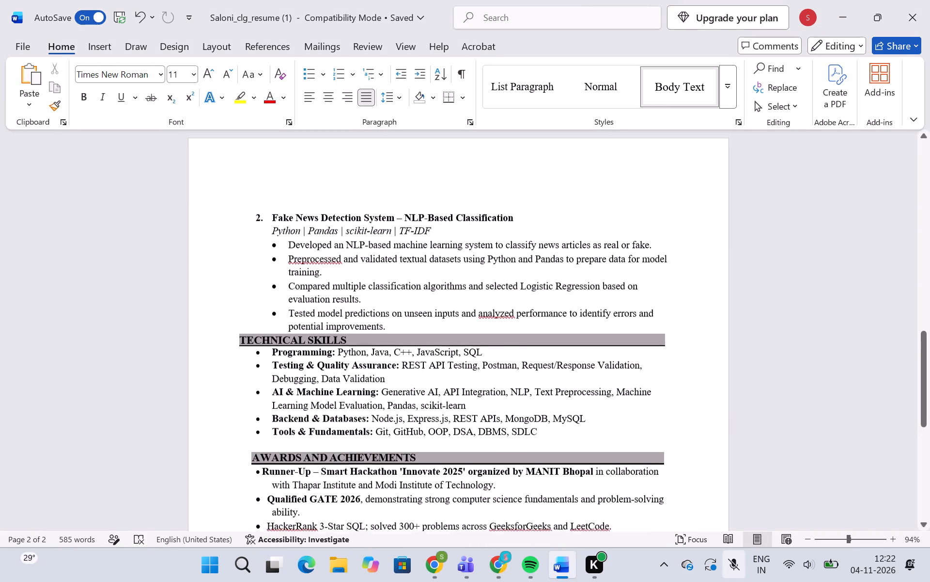
scroll(637, 269, up, 1)
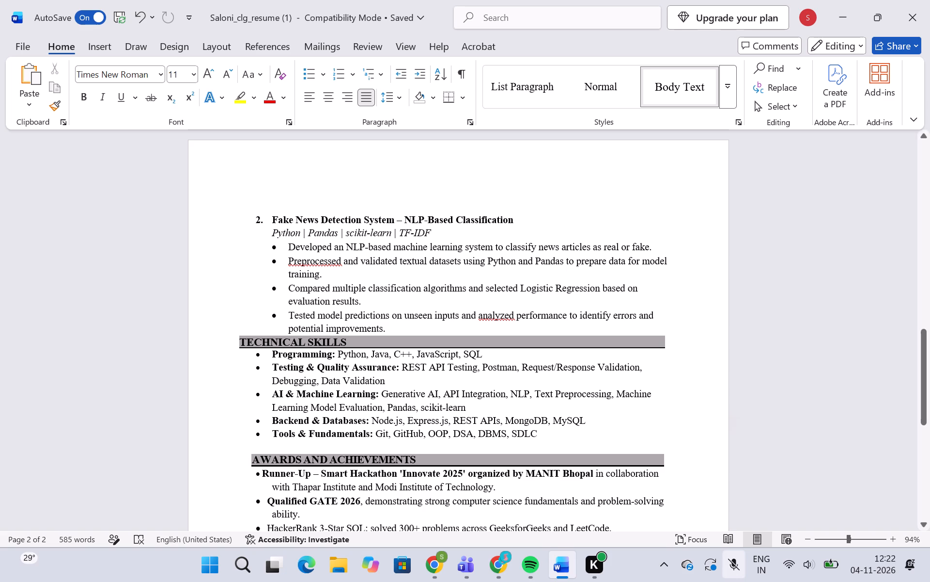
click(498, 351)
key(period)
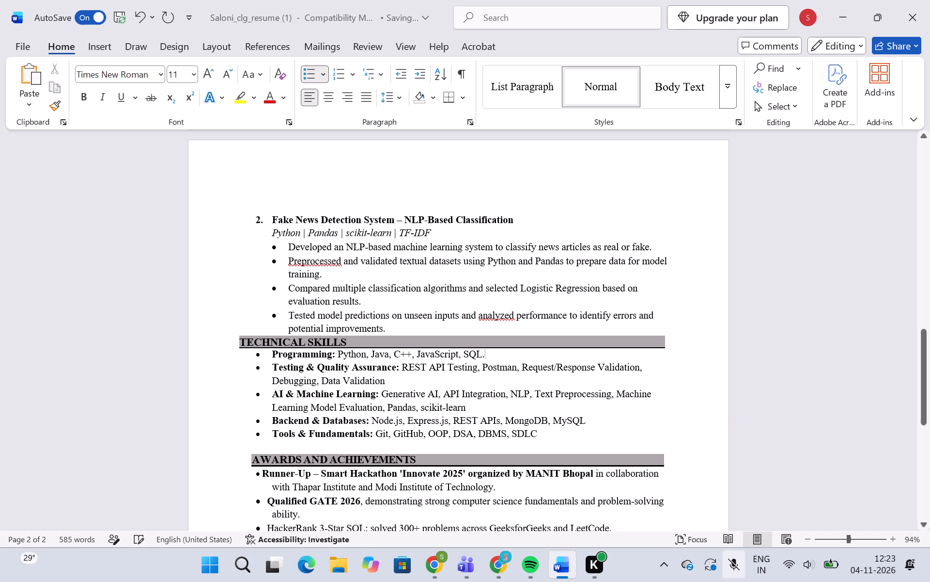
click(440, 381)
key(period)
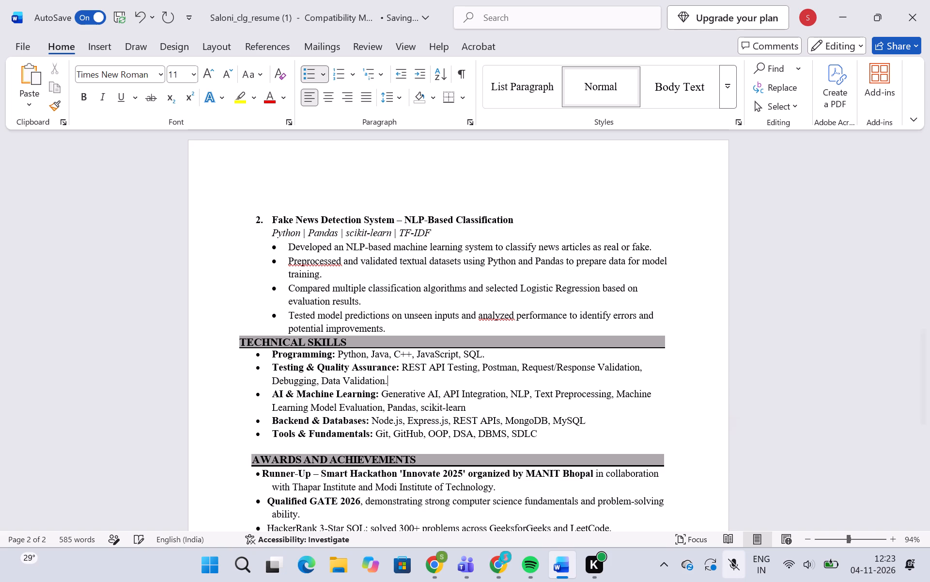
click(481, 408)
key(period)
click(592, 420)
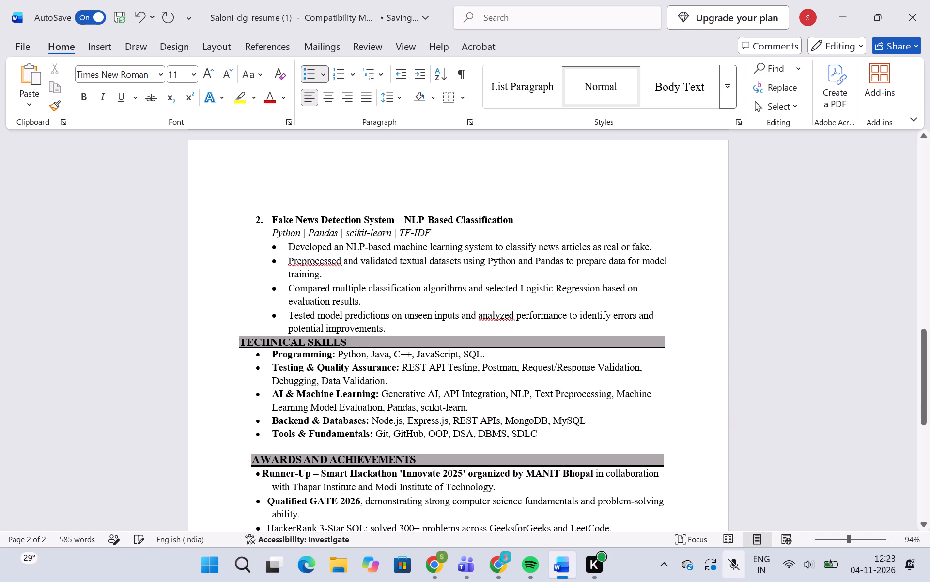
key(period)
click(561, 439)
key(period)
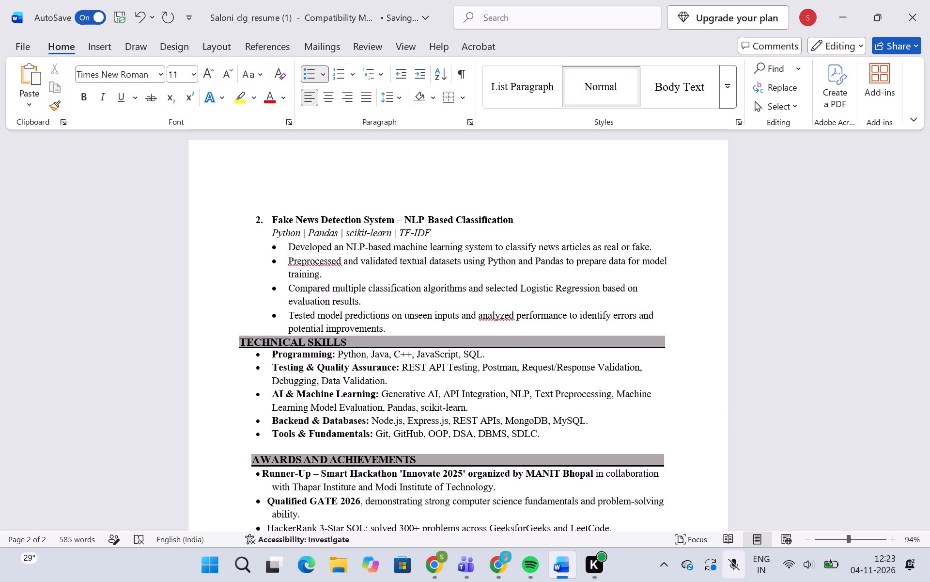
scroll(561, 439, down, 3)
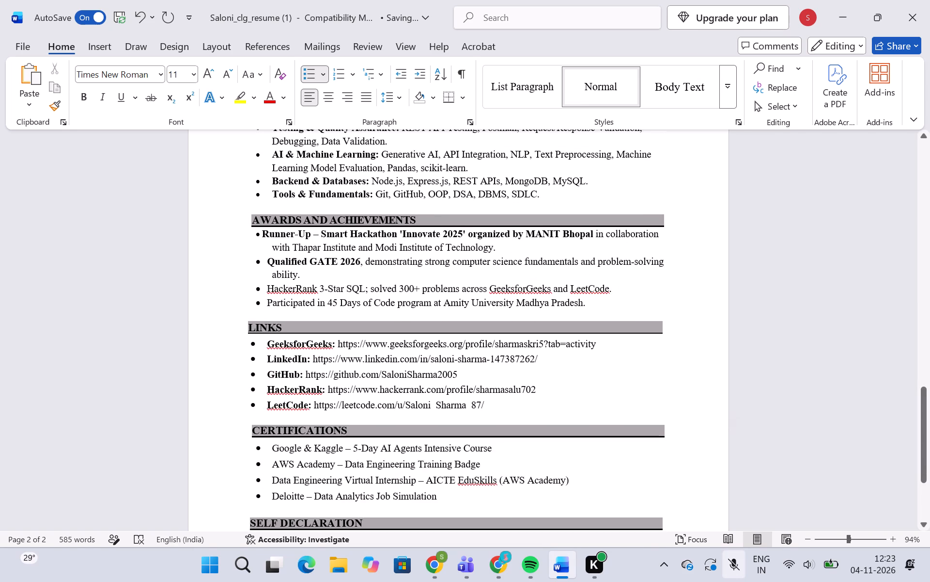
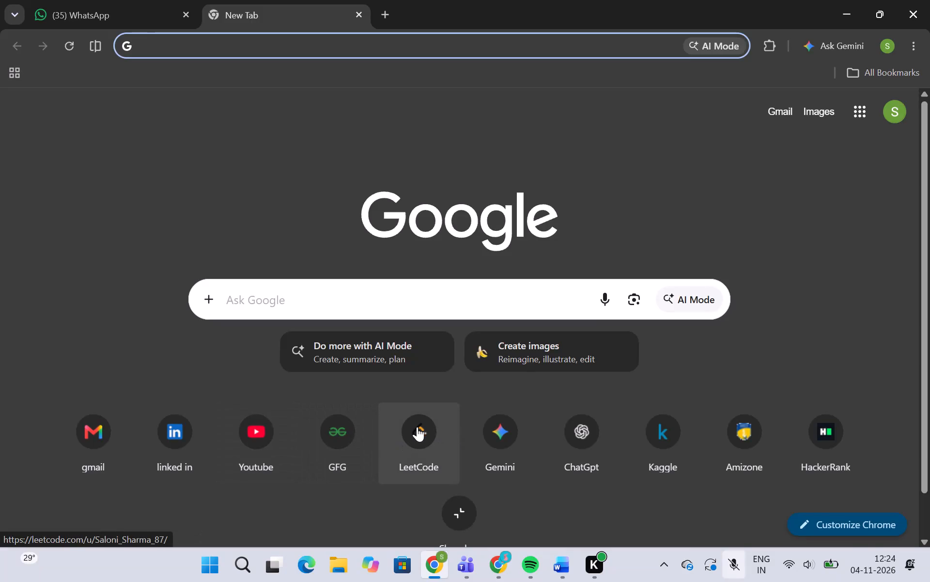
Check the problems-solved statistics on the LeetCode profile and on the GeeksforGeeks profile's coding score page.
double_click(417, 427)
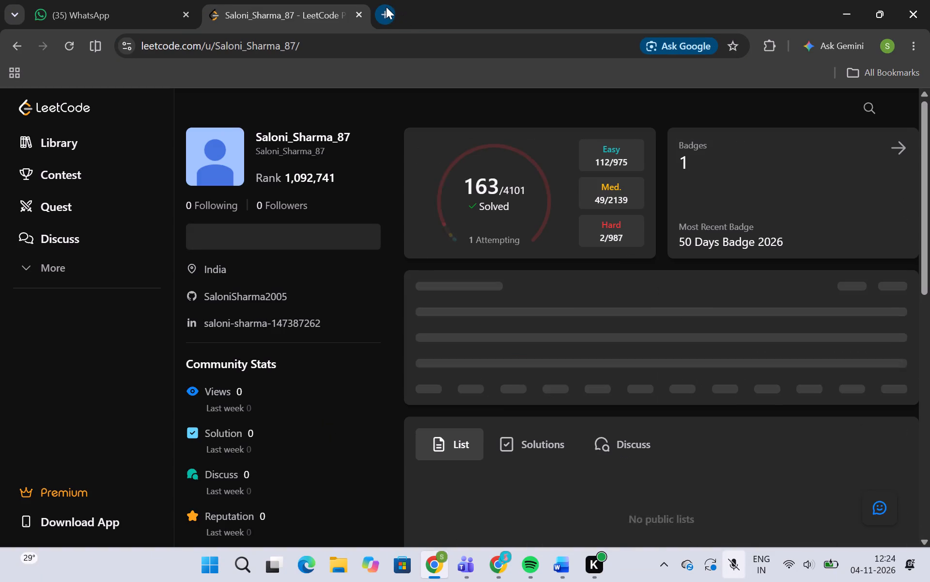
click(386, 9)
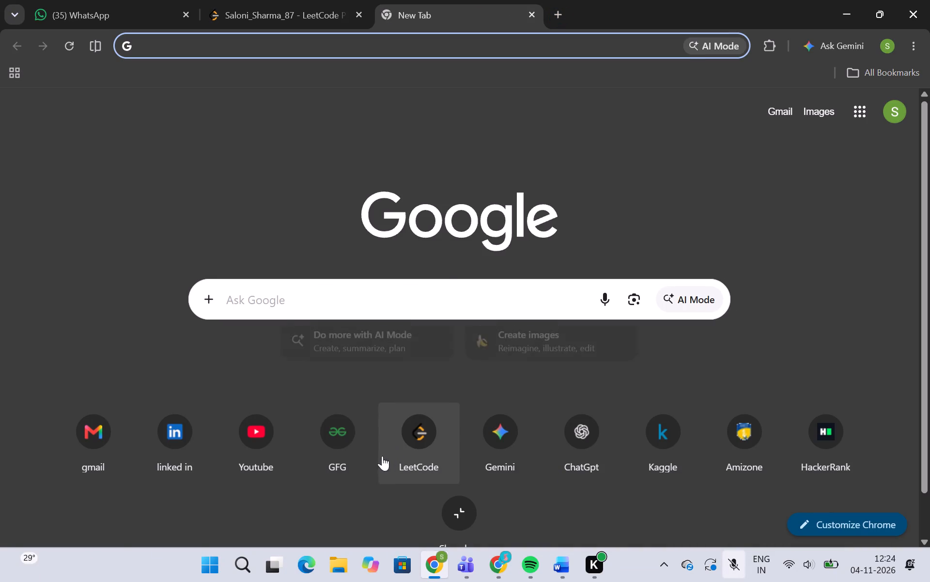
double_click(336, 437)
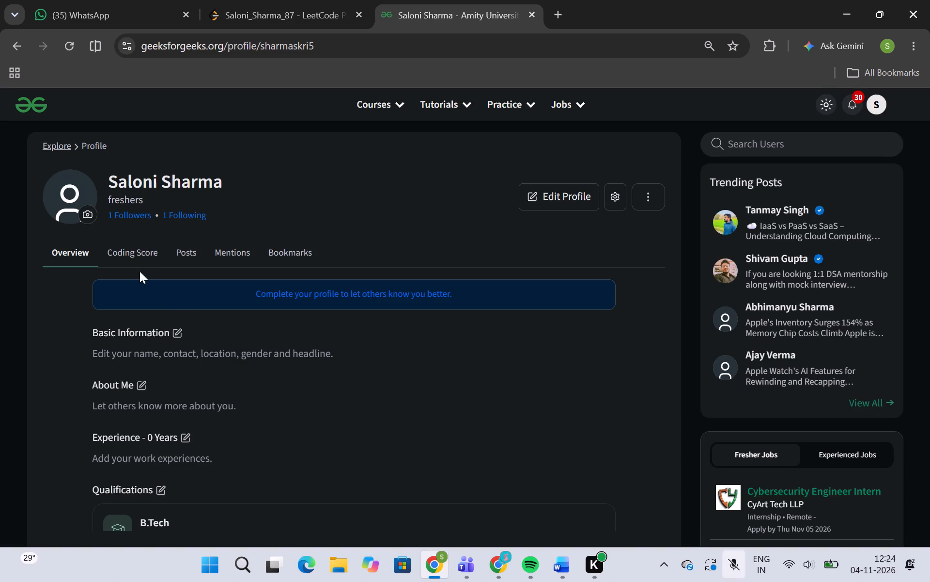
click(134, 259)
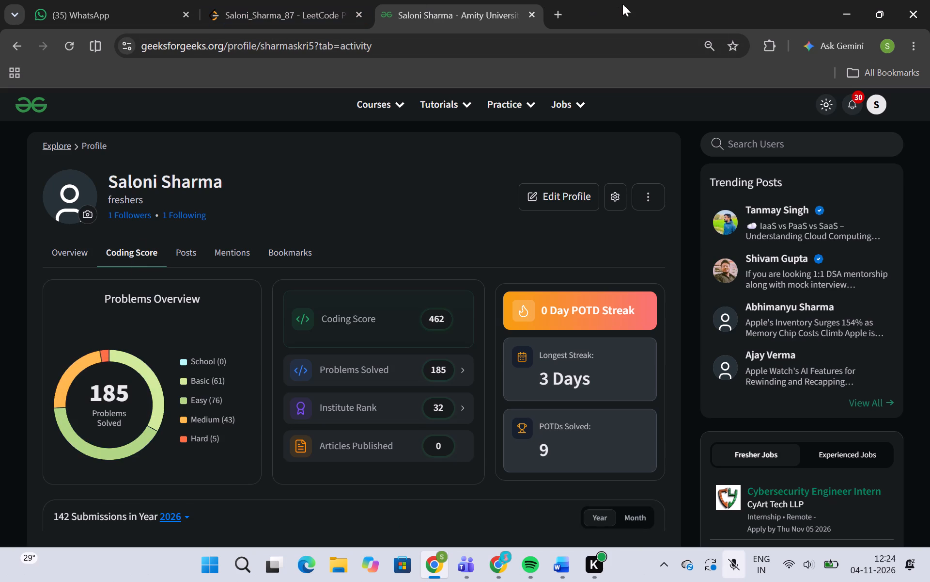
click(531, 15)
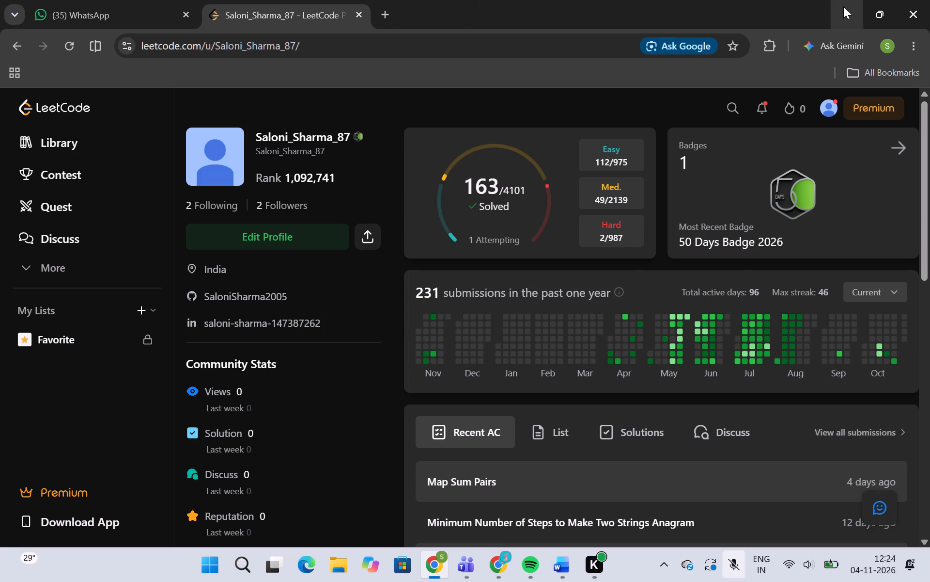
Return to the Word resume and start saving a copy in the Certificate & ID's folder with the file name Saloni_Atomberg.
click(843, 6)
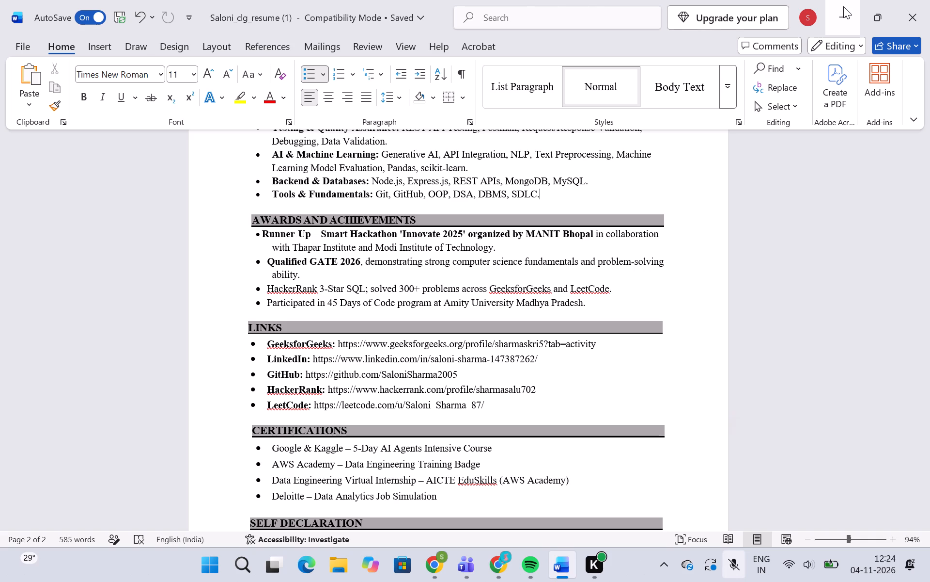
click(10, 45)
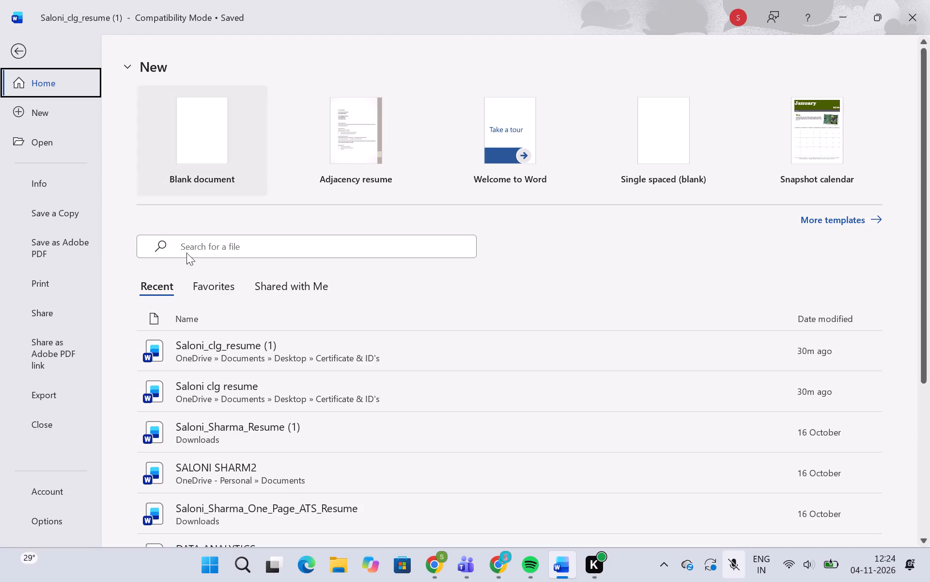
click(51, 218)
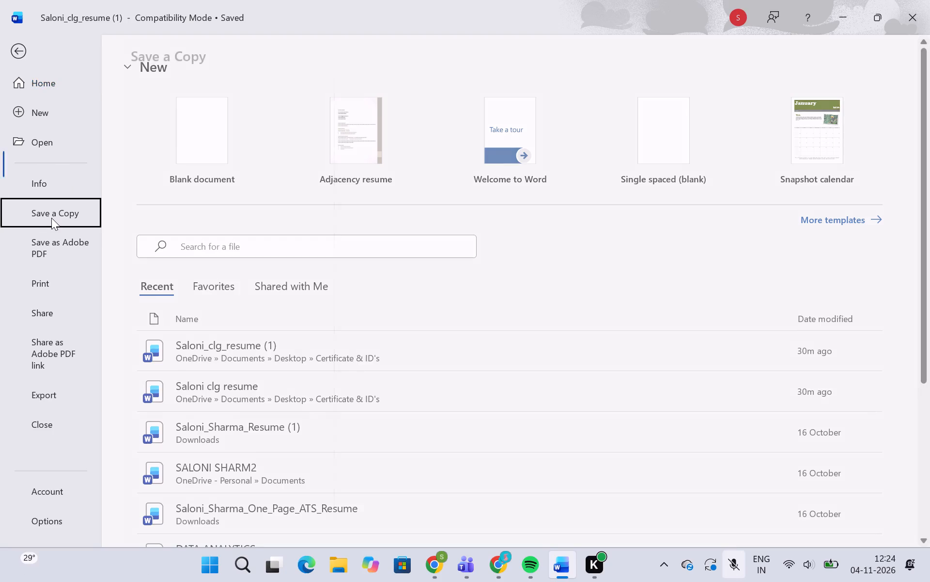
double_click(527, 171)
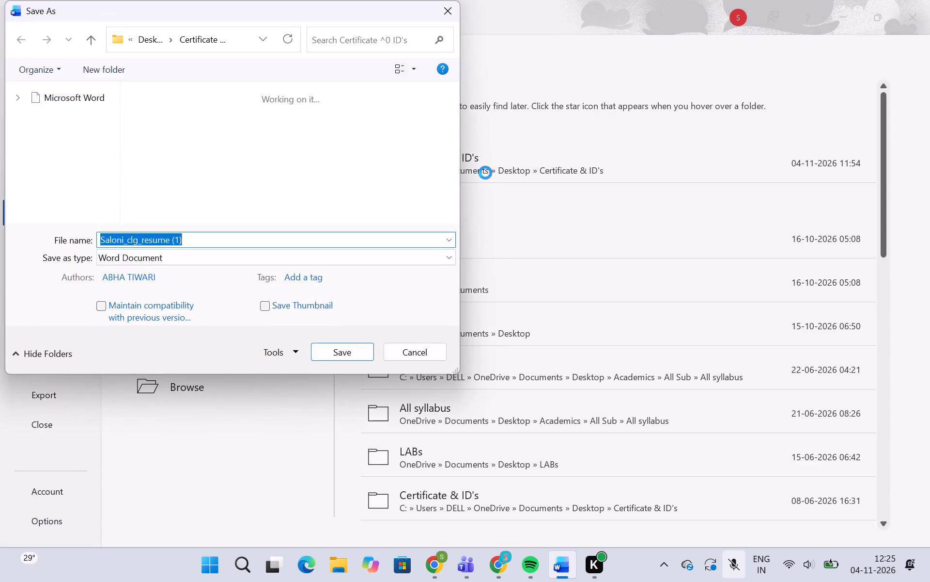
click(278, 242)
key(BackSpace)
key(BackSpace)
key(BackSpace)
key(BackSpace)
key(BackSpace)
key(BackSpace)
key(BackSpace)
key(BackSpace)
key(BackSpace)
key(BackSpace)
key(BackSpace)
key(BackSpace)
key(BackSpace)
key(BackSpace)
key(BackSpace)
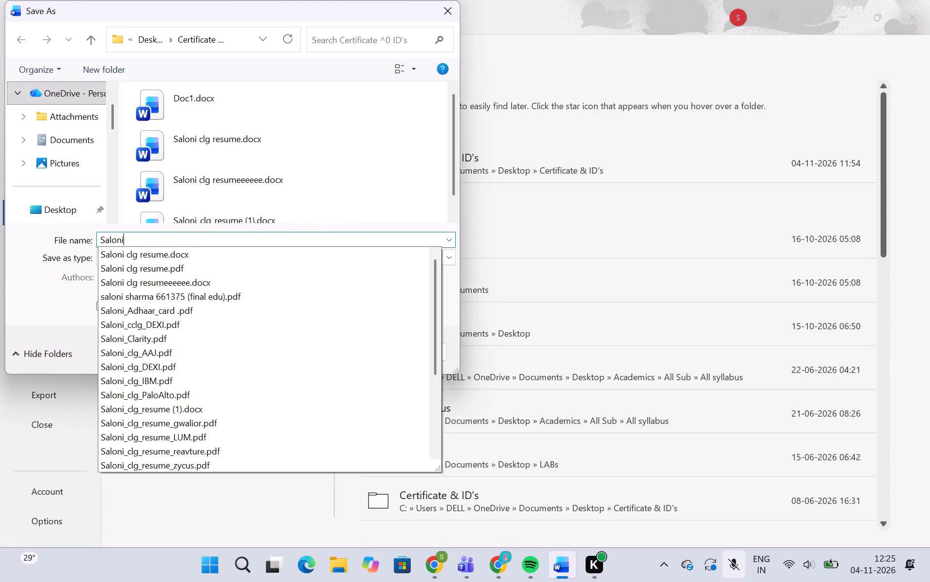
key(shift+underscore)
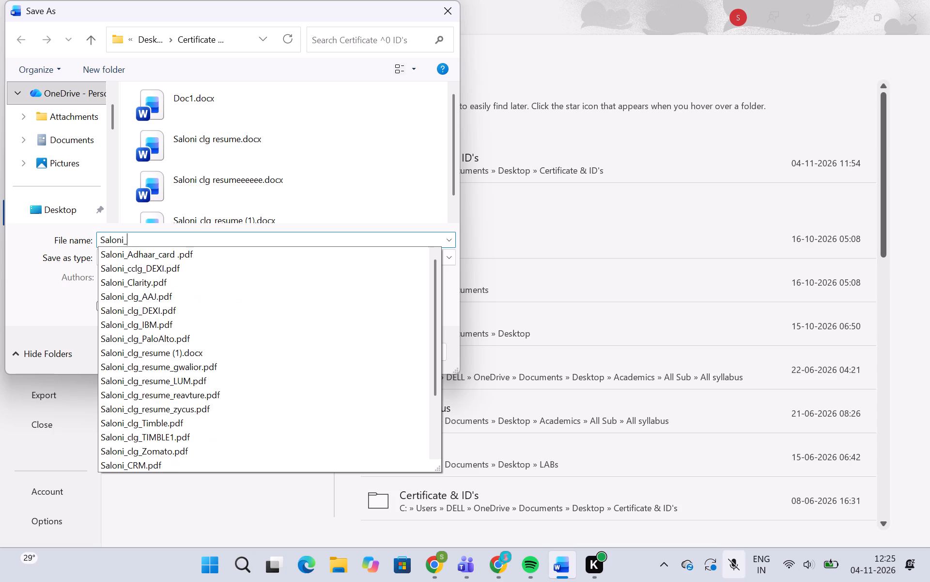
text(Atom)
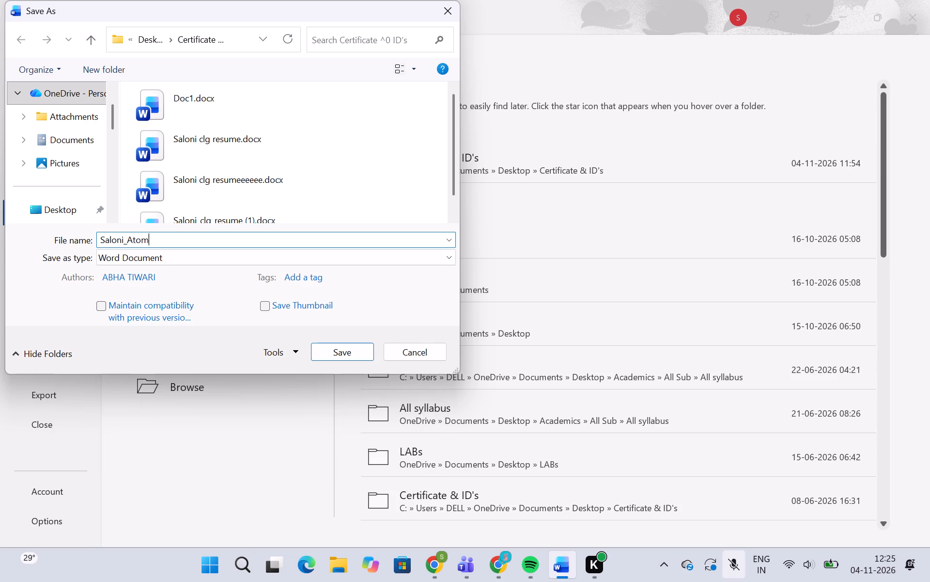
key(n)
key(BackSpace)
text(berg)
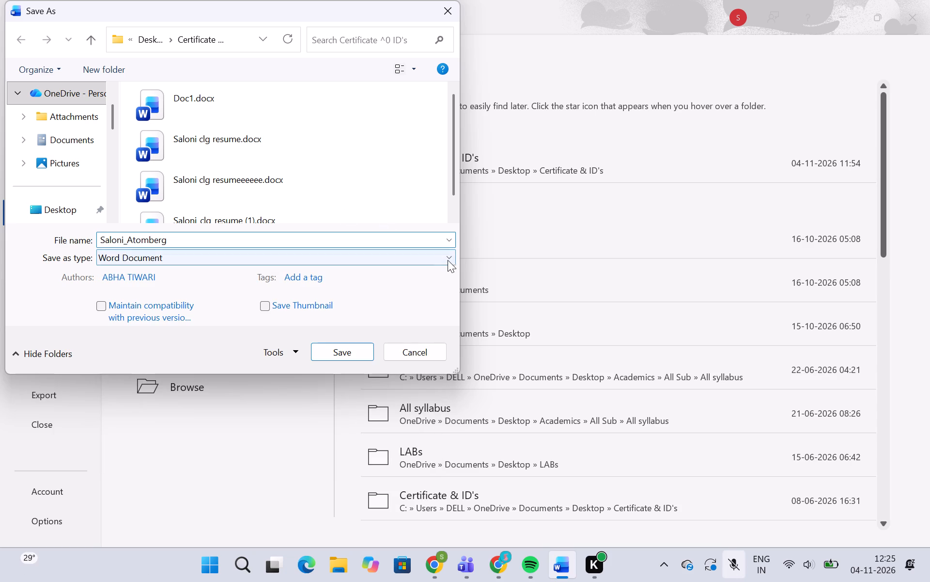
Set the copy's file type to PDF and choose the Certificate & ID's folder as its save location.
click(448, 258)
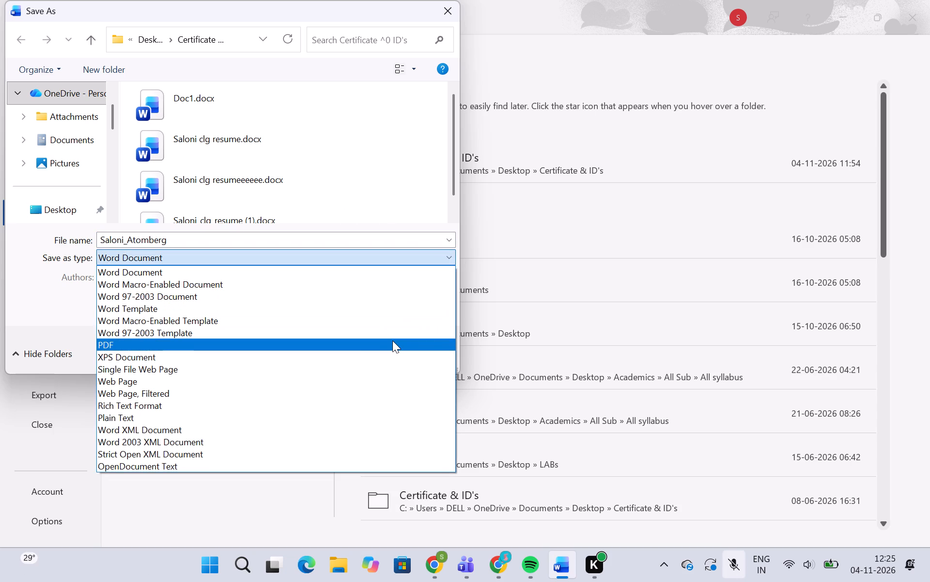
click(392, 340)
scroll(75, 180, down, 1)
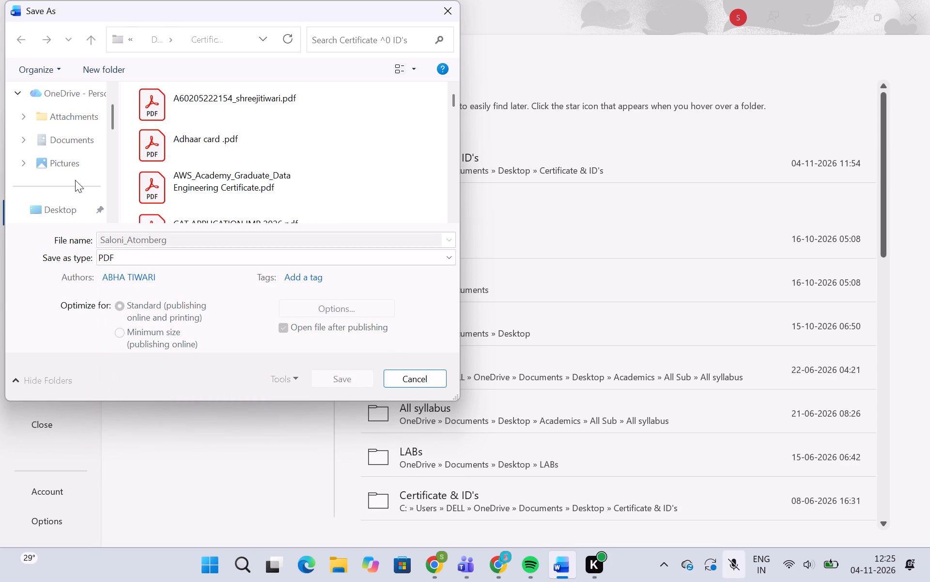
scroll(75, 180, down, 2)
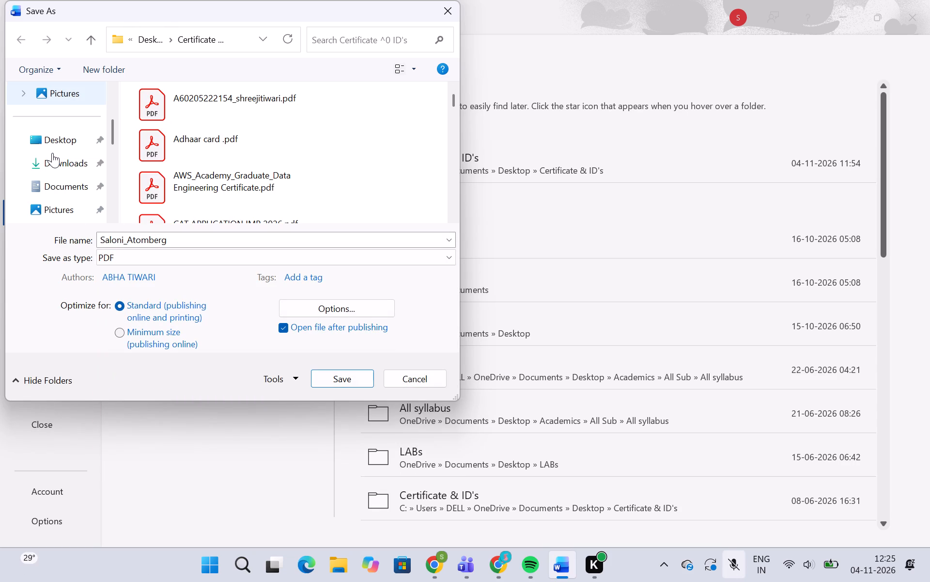
scroll(63, 144, down, 1)
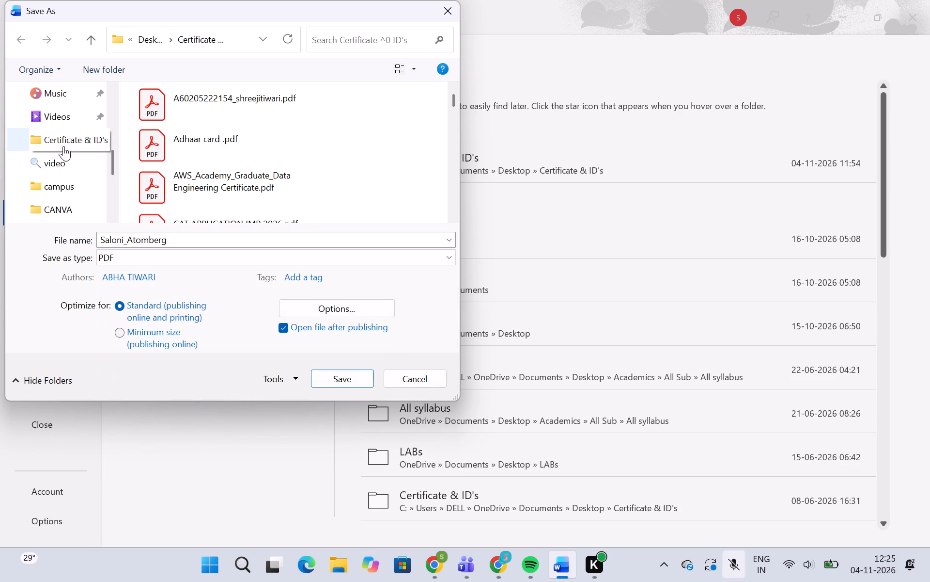
click(65, 141)
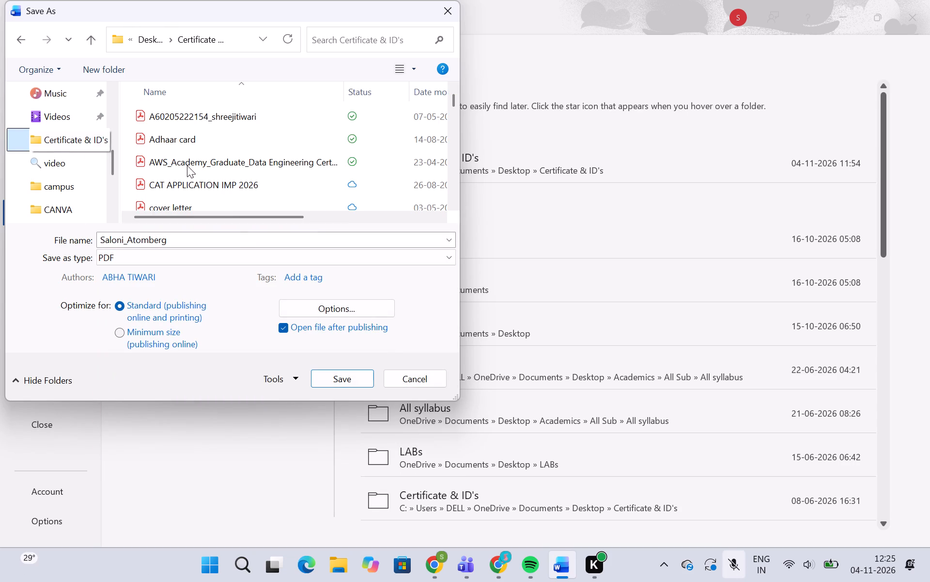
Save the resume as the PDF Saloni_Atomberg in the Certificate & ID's folder.
click(355, 374)
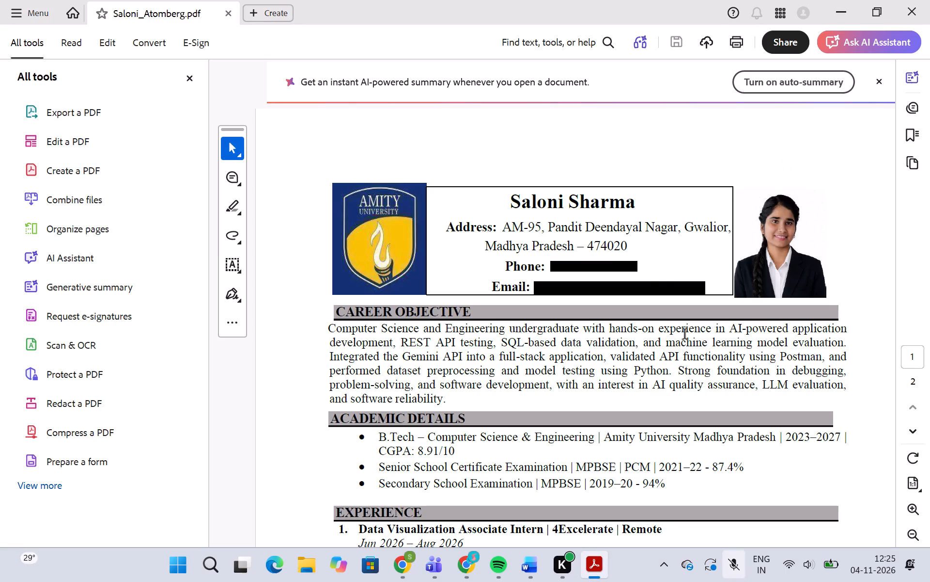
Review both pages of the published PDF resume, from Academic Details through Self Declaration, and close it.
scroll(685, 335, down, 7)
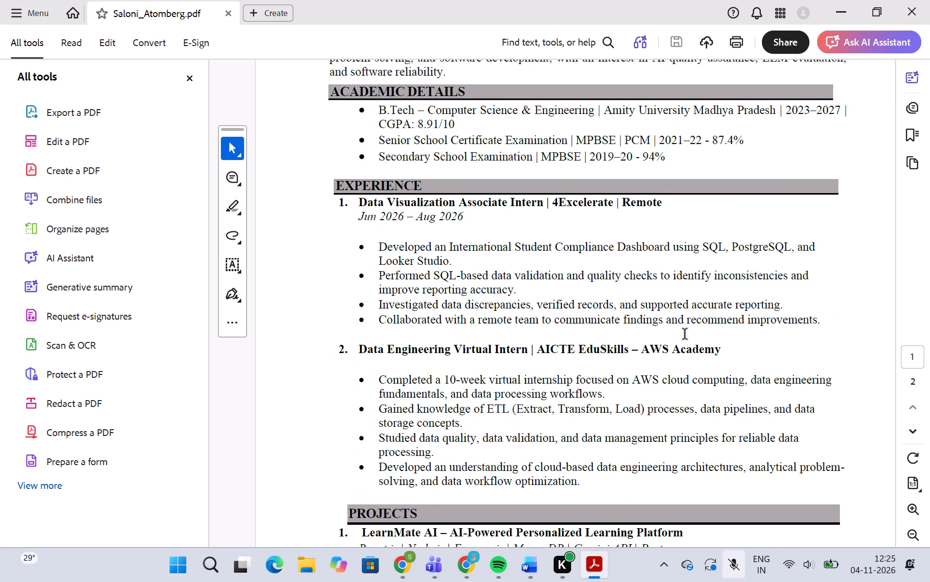
scroll(685, 335, down, 7)
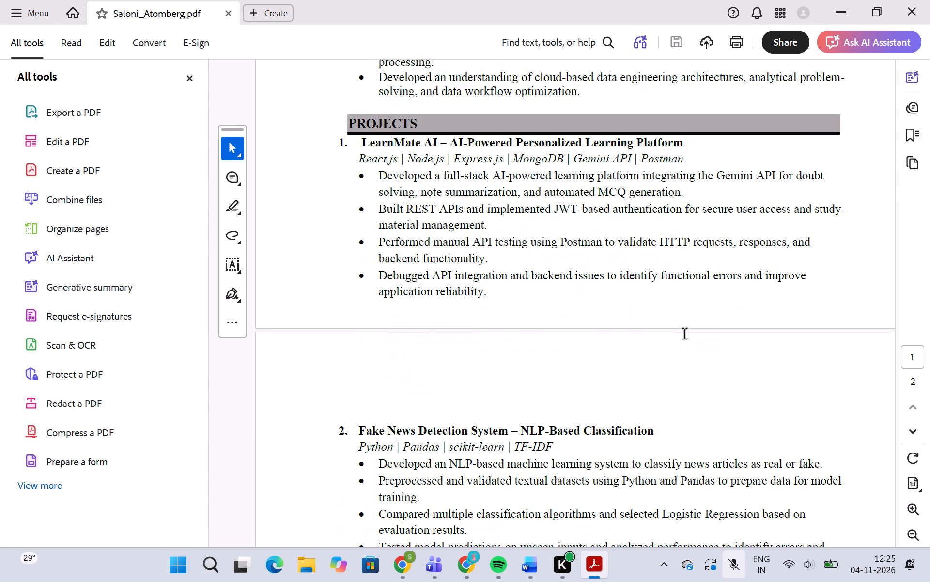
scroll(685, 335, down, 9)
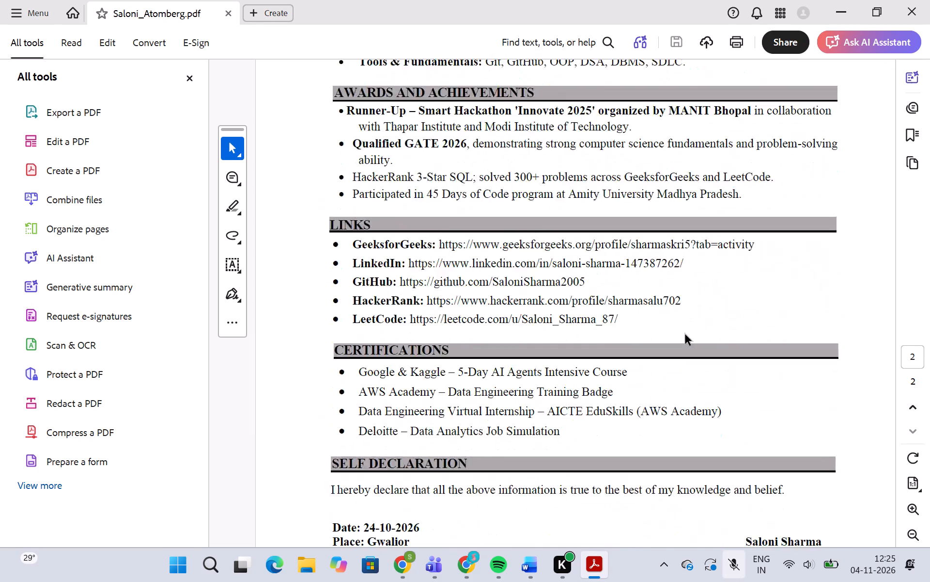
scroll(685, 335, down, 4)
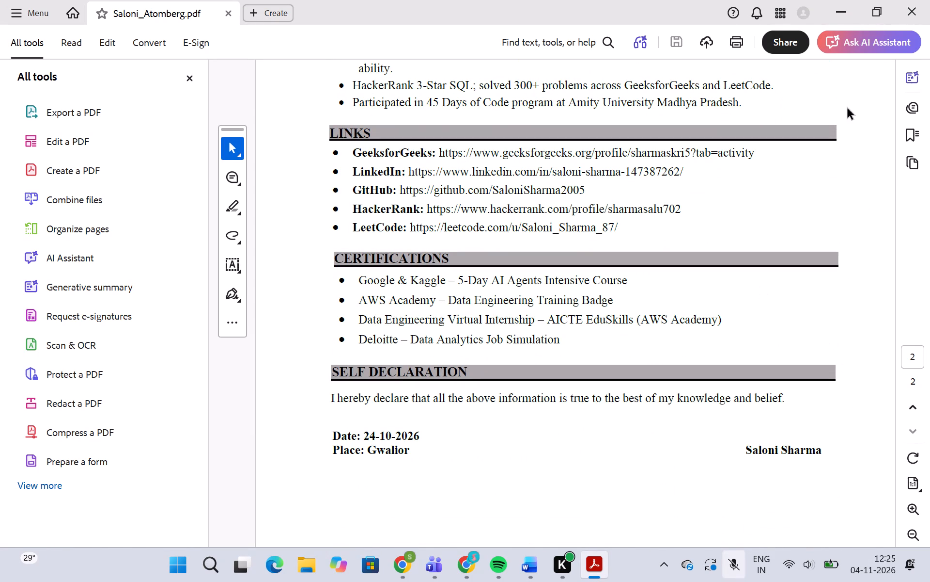
click(905, 15)
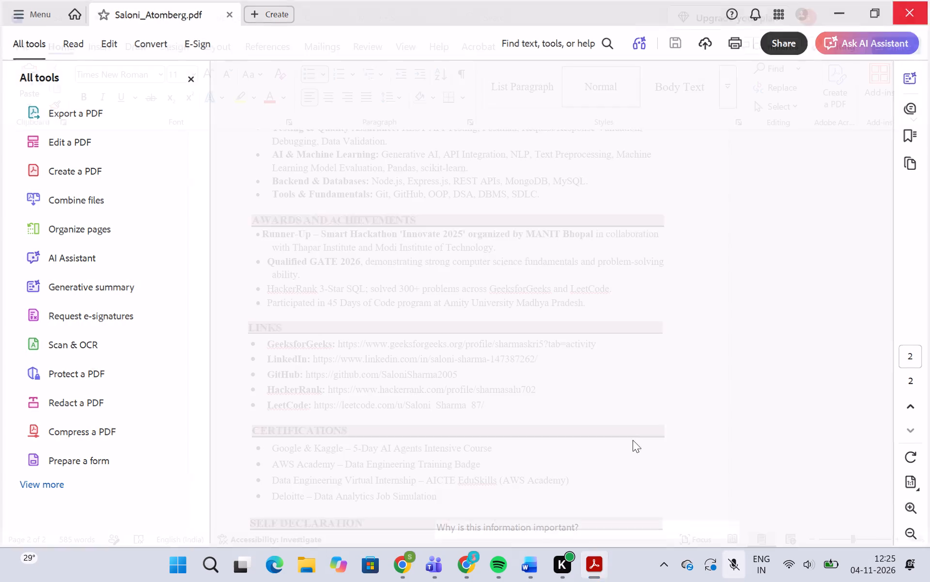
Switch from the Word resume to the Chrome browser.
click(442, 568)
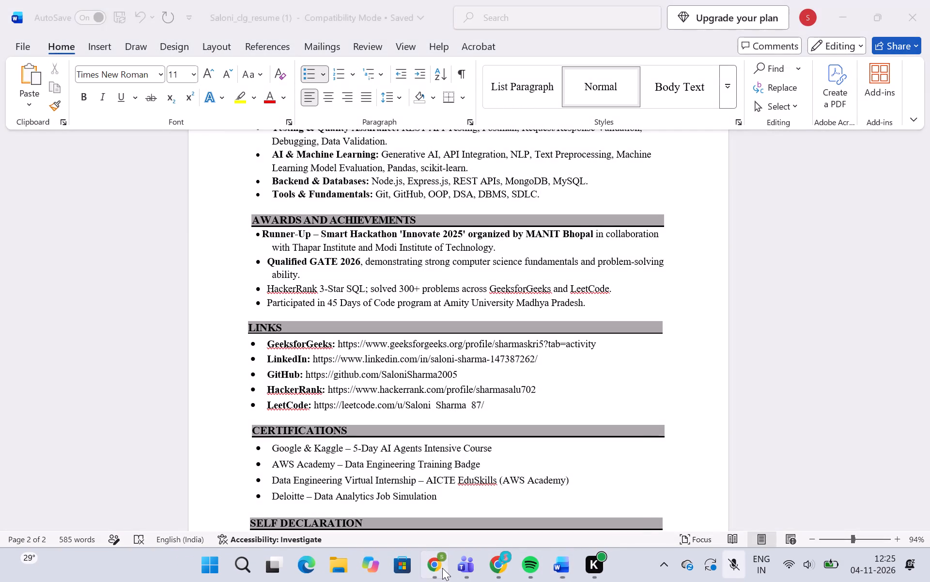